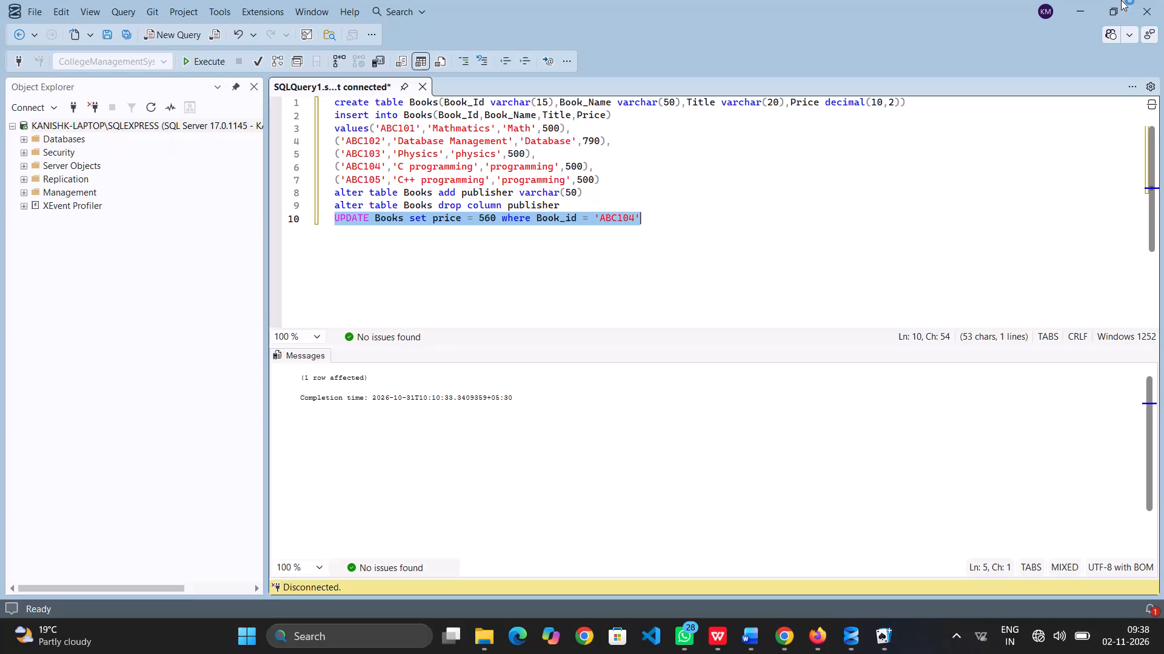
# Minimise the SQL query window, turn on Wi-Fi and check the list of available networks.
pyautogui.click(1079, 5)
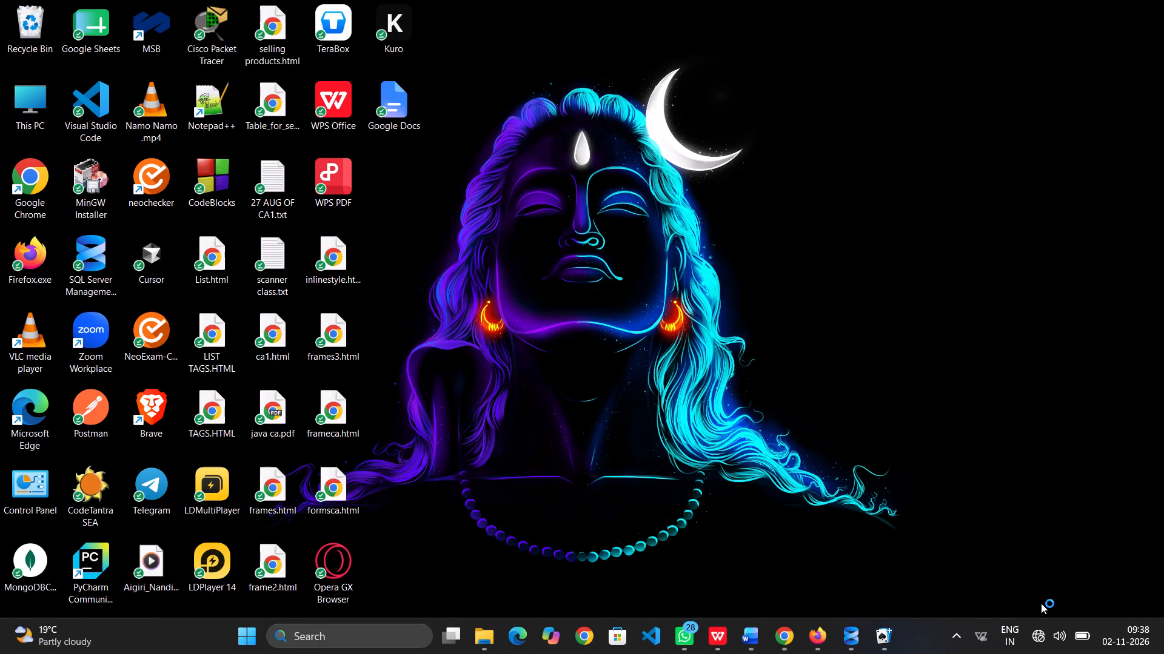
pyautogui.click(1044, 641)
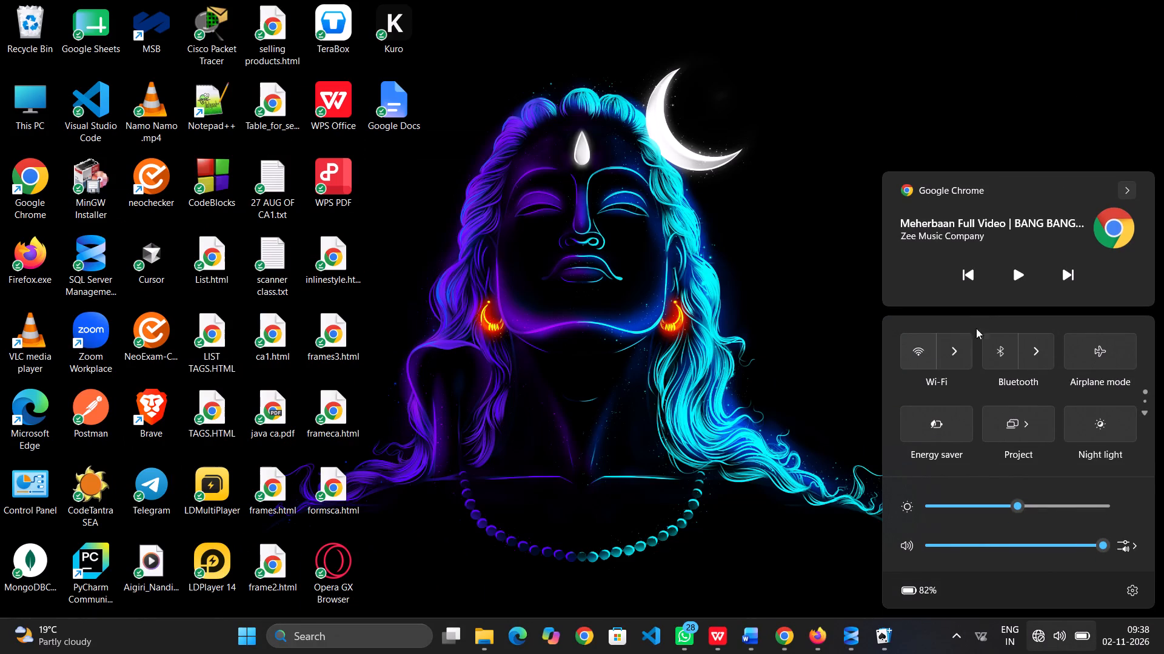
pyautogui.click(921, 354)
pyautogui.click(955, 348)
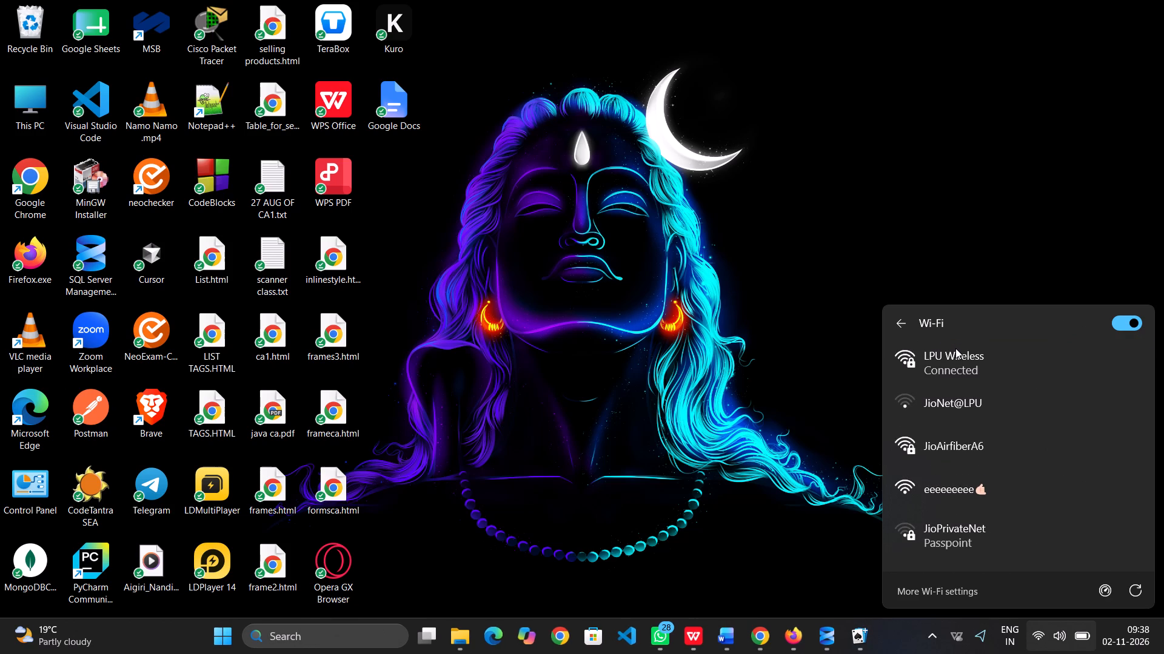
pyautogui.click(680, 368)
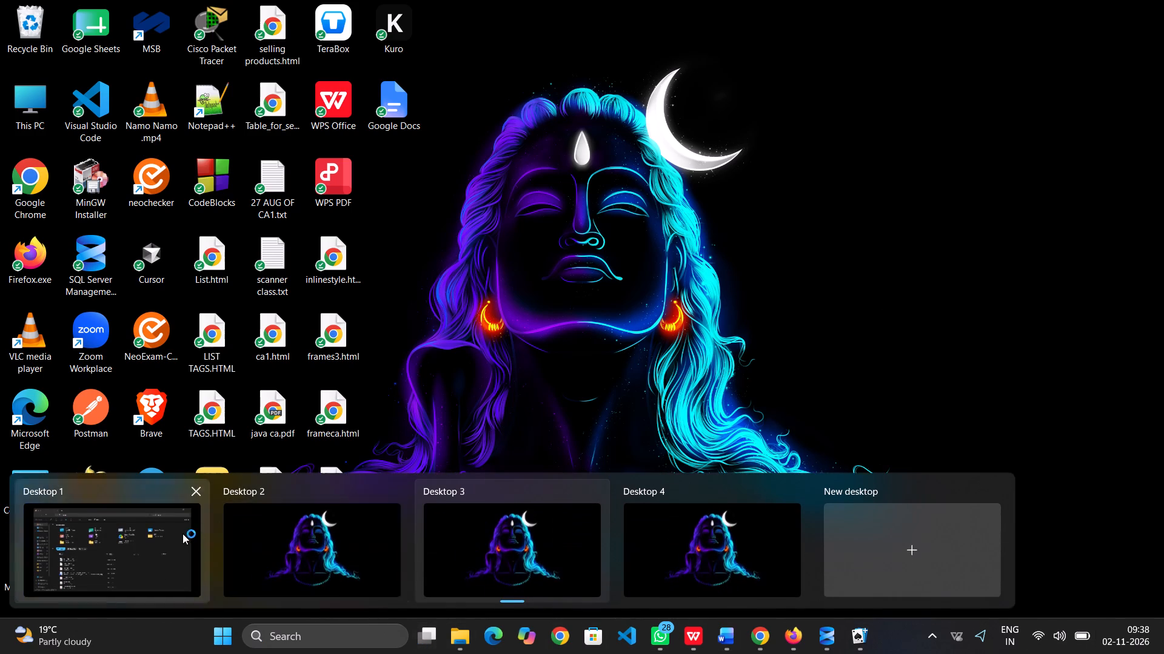
# Switch to the virtual desktop named Desktop 2.
pyautogui.click(283, 529)
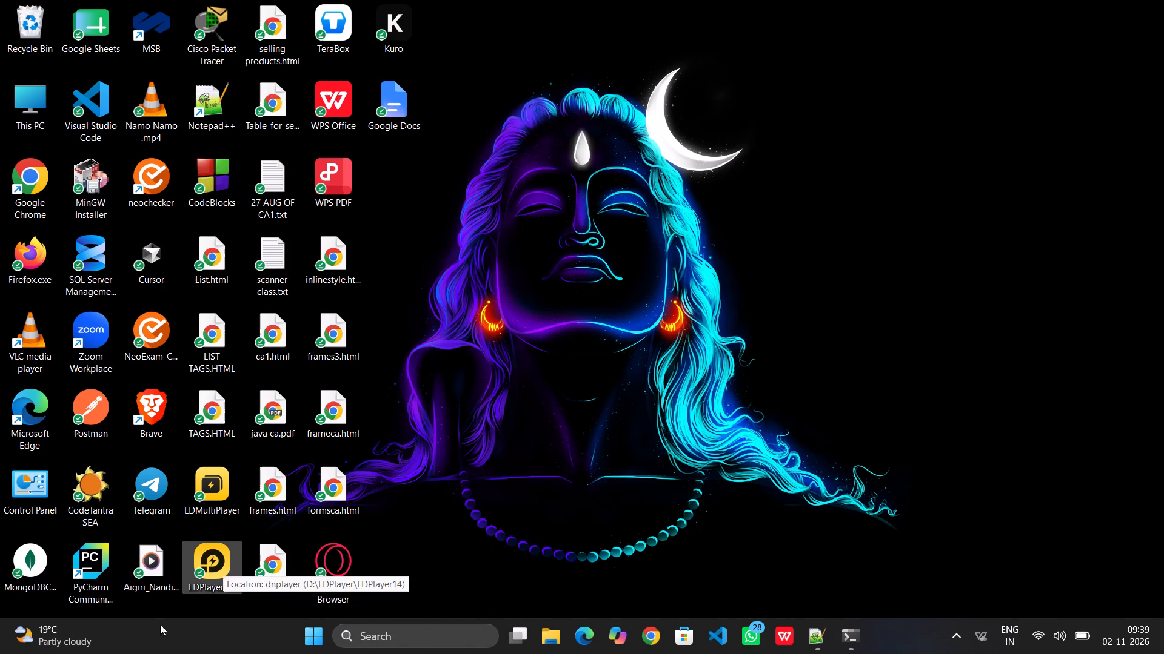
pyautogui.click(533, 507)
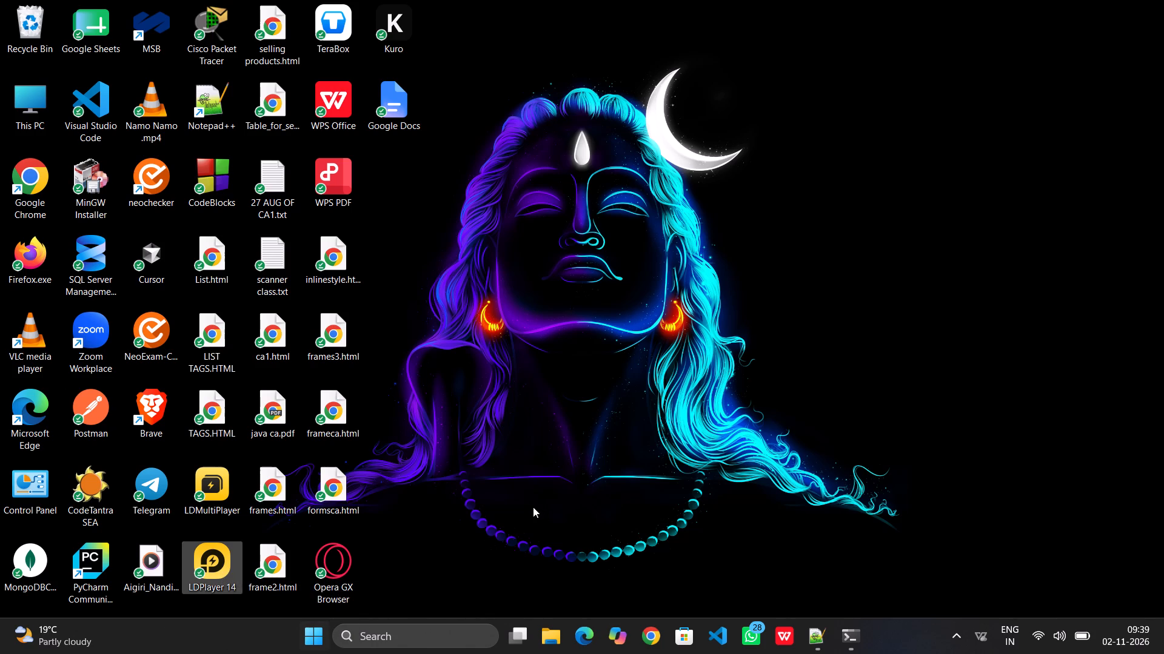
# Minimise the Command Prompt window to clear the desktop.
pyautogui.scroll(-3, 533, 507)
pyautogui.hscroll(-6, 533, 507)
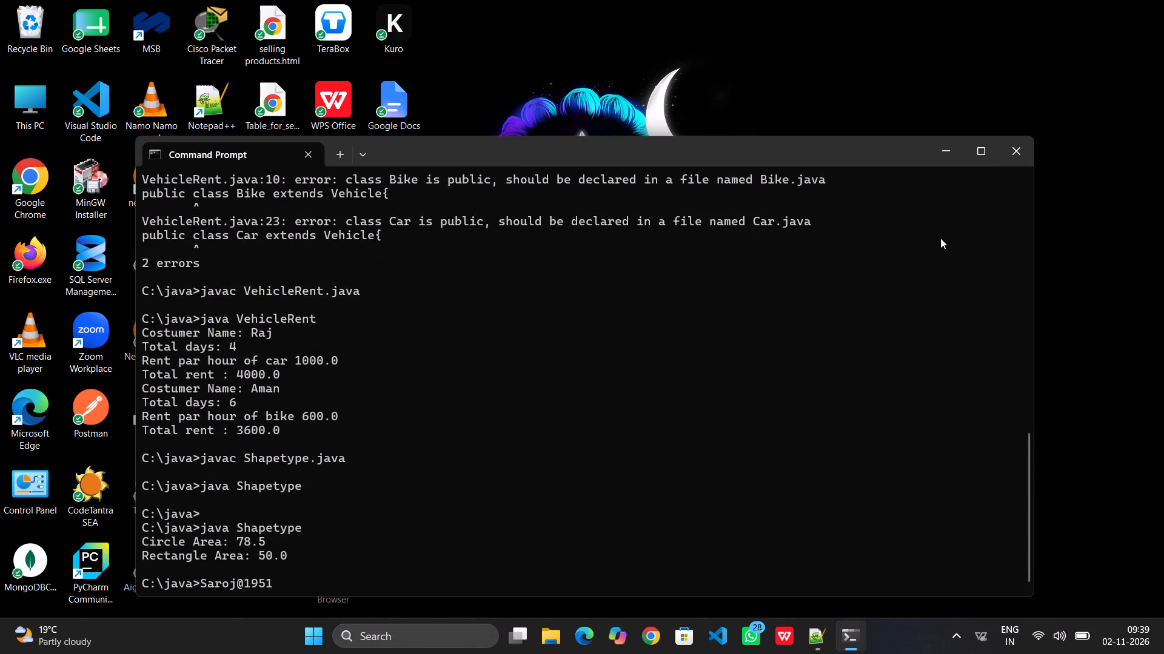
pyautogui.click(944, 144)
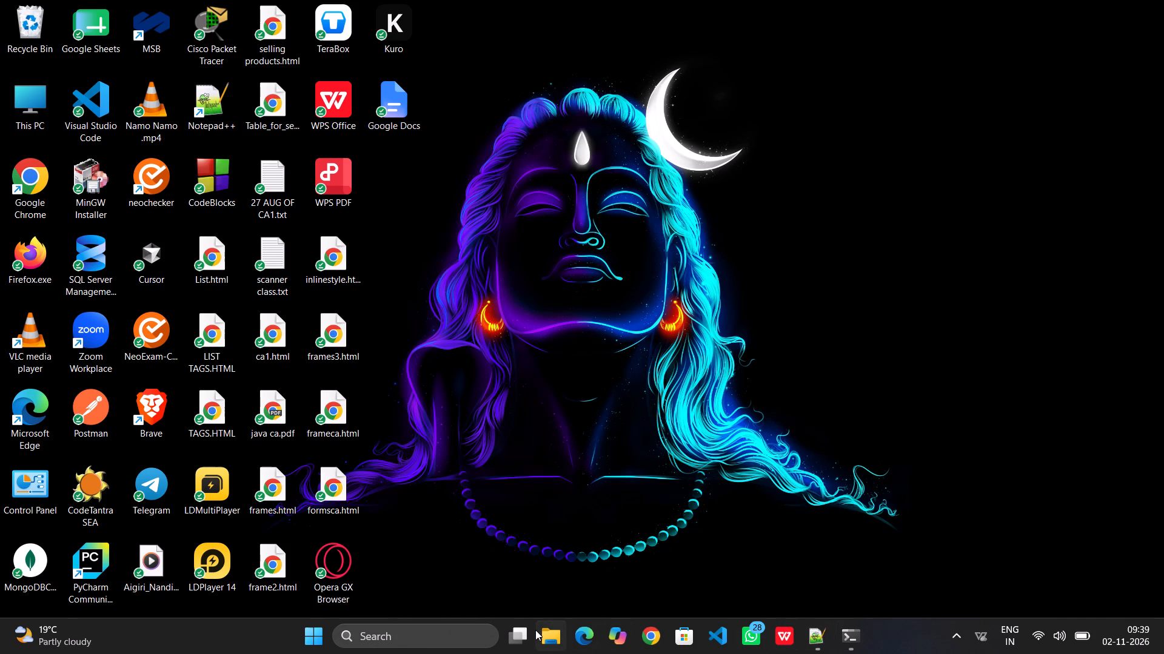
# Switch to the virtual desktop named Desktop 3.
pyautogui.click(569, 537)
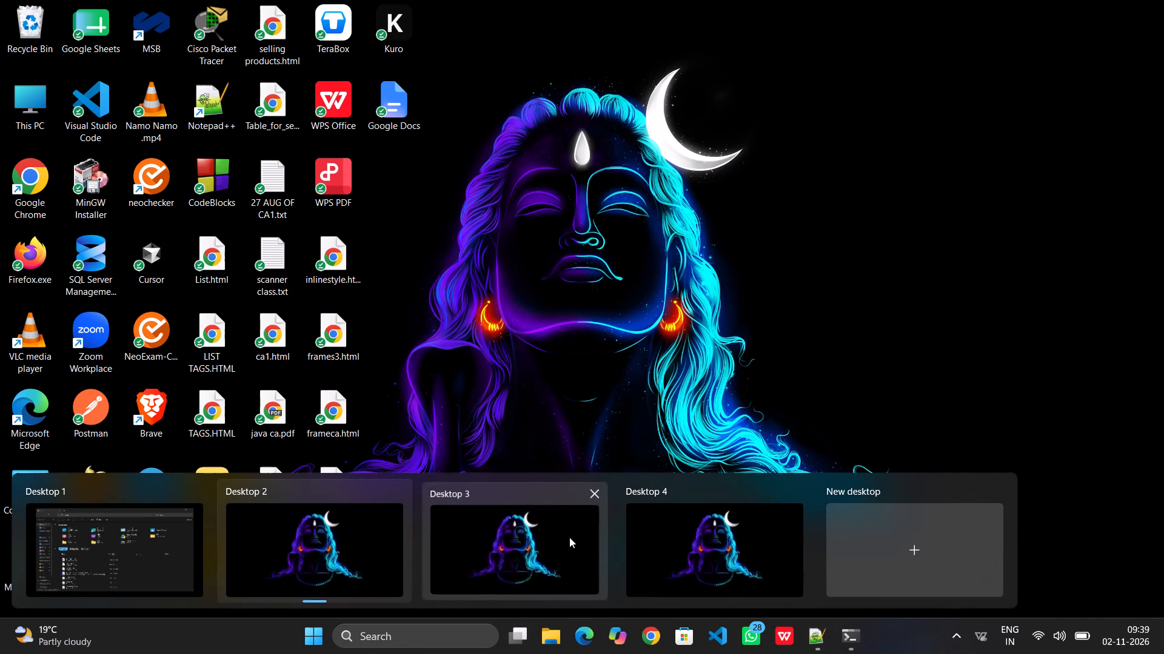
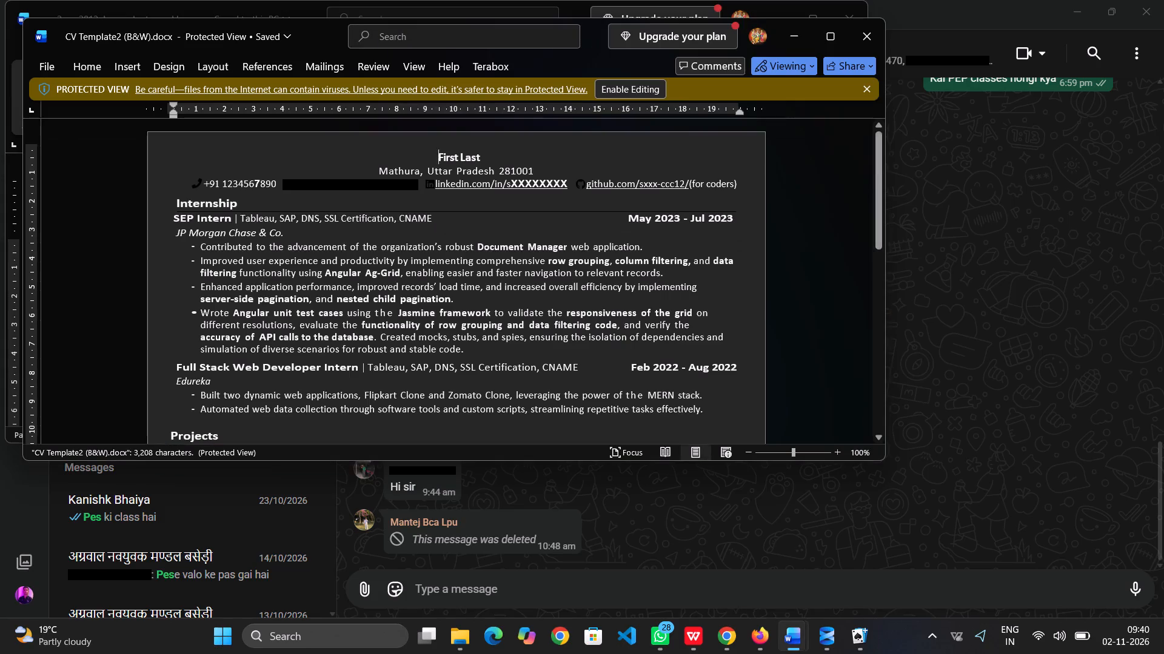
# Maximize the CV template document window.
pyautogui.click(833, 35)
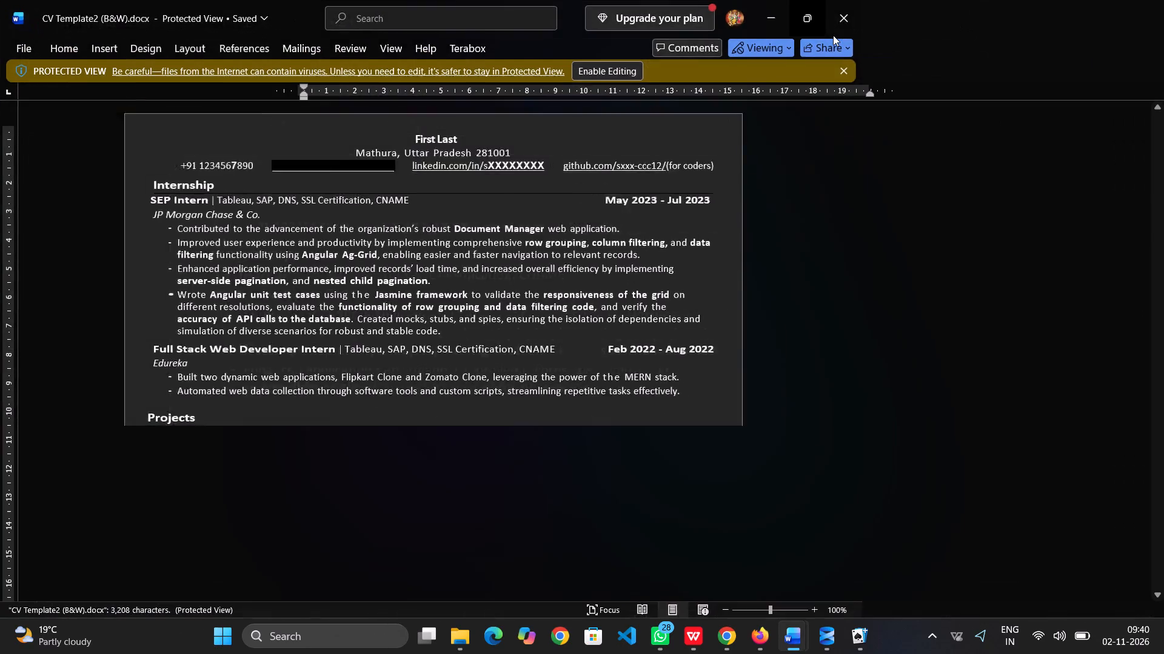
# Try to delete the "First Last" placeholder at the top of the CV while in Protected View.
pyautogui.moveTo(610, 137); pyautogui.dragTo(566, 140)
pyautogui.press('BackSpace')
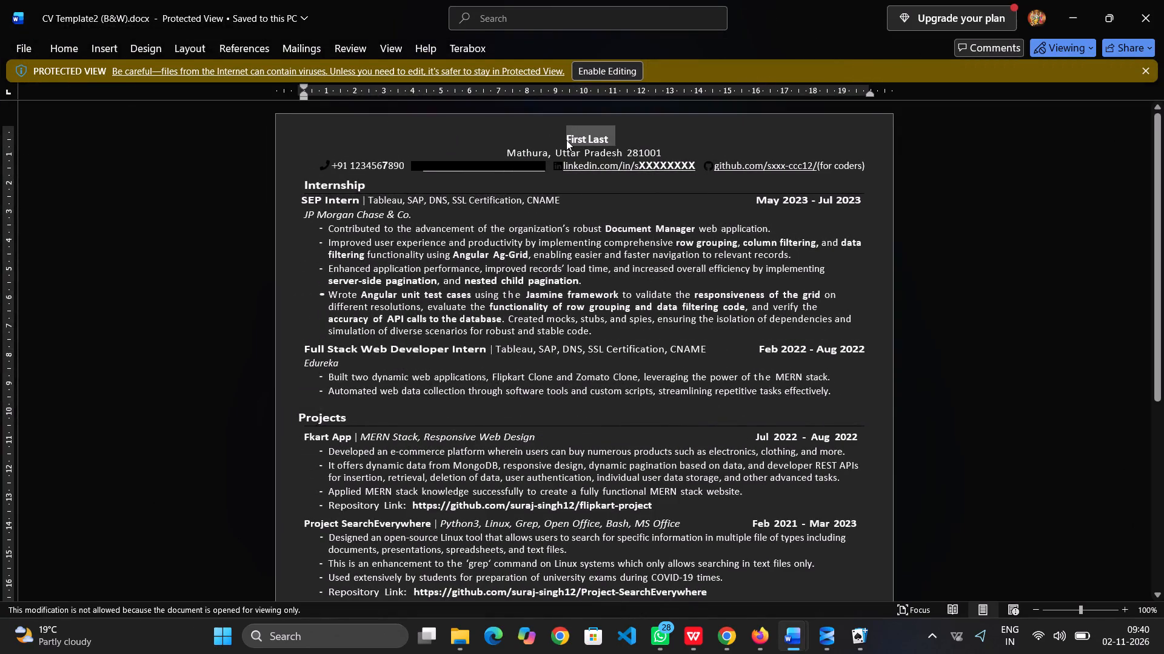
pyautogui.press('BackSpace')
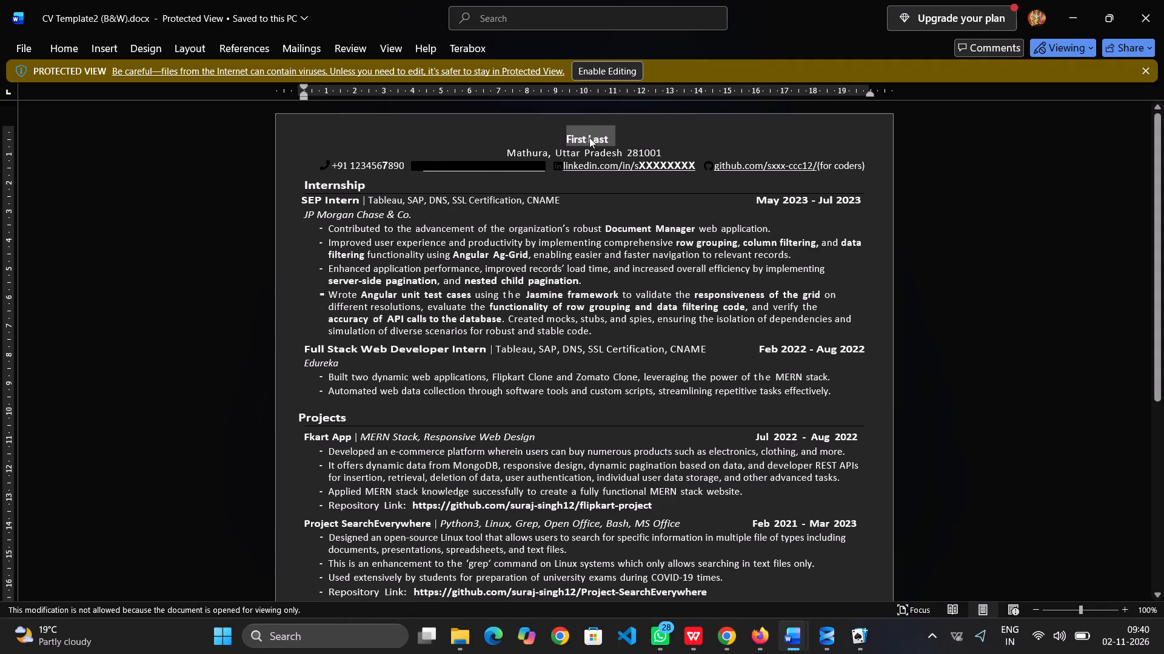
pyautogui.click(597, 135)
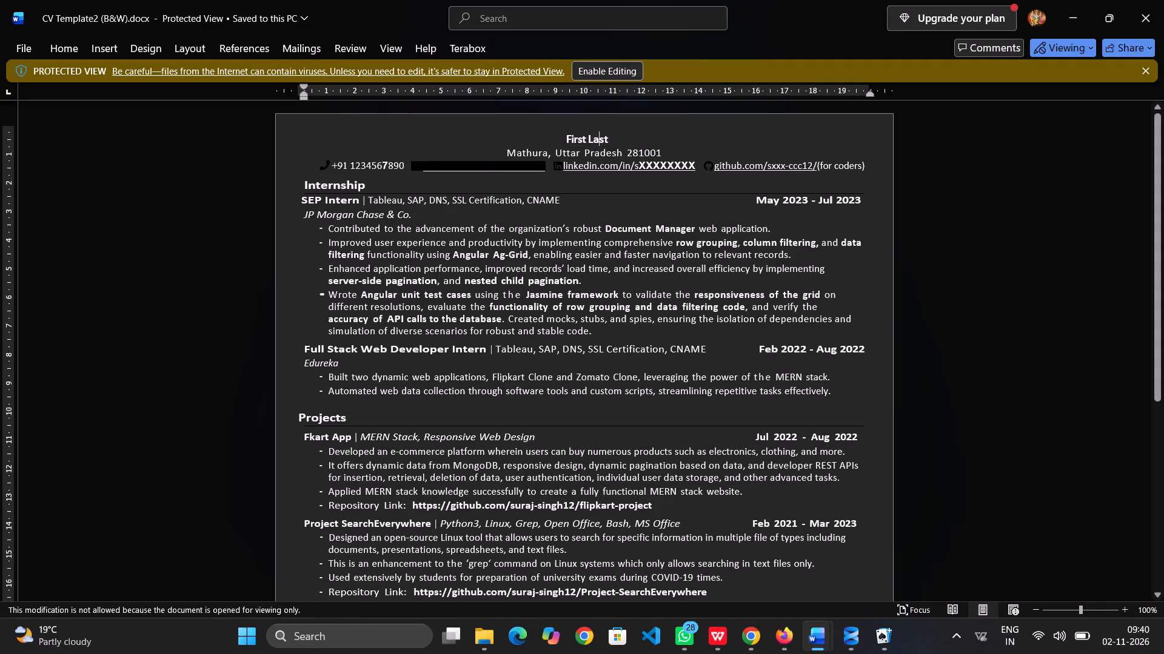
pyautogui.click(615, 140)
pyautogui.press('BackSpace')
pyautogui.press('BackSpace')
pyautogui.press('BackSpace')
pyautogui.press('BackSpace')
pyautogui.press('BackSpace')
# Enable editing for the protected CV template.
pyautogui.click(592, 64)
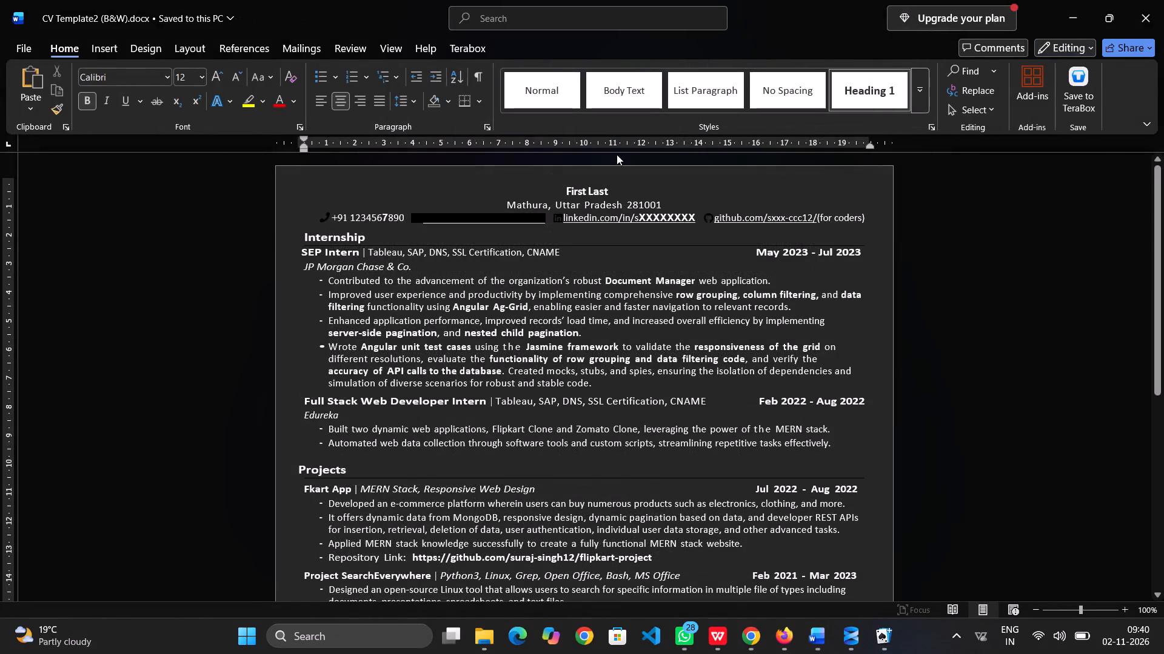
# Replace the "First Last" placeholder with the candidate's full name on its own line above the location.
pyautogui.moveTo(612, 188); pyautogui.dragTo(564, 193)
pyautogui.press('BackSpace')
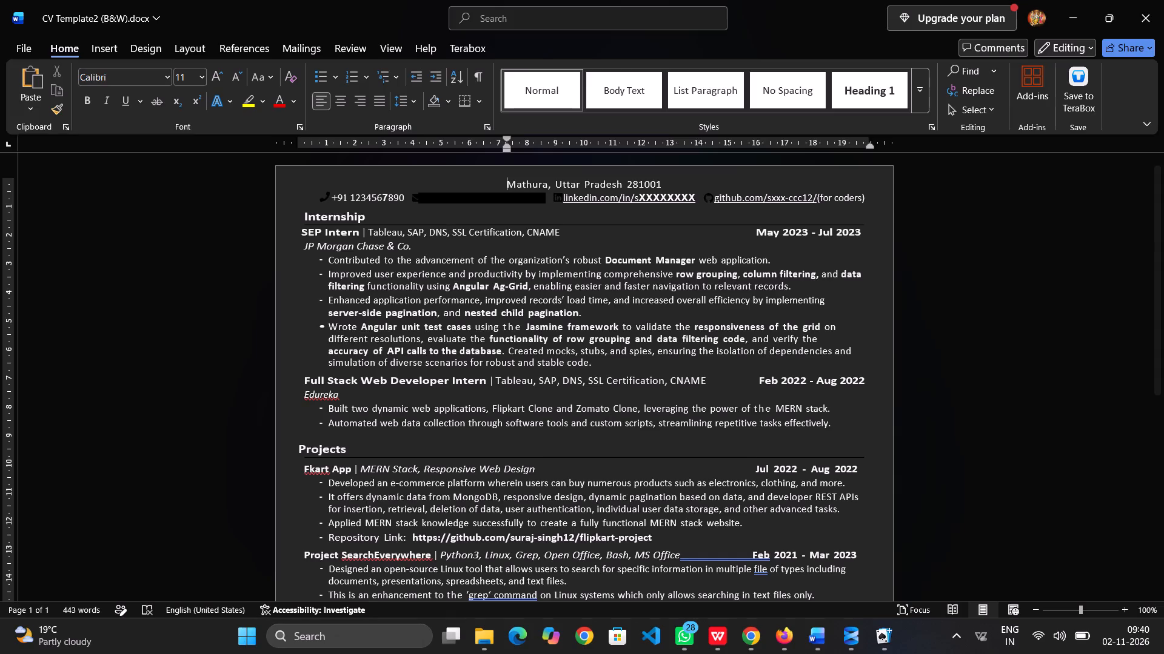
pyautogui.hotkey('shift', 'Return')
pyautogui.press('Up')
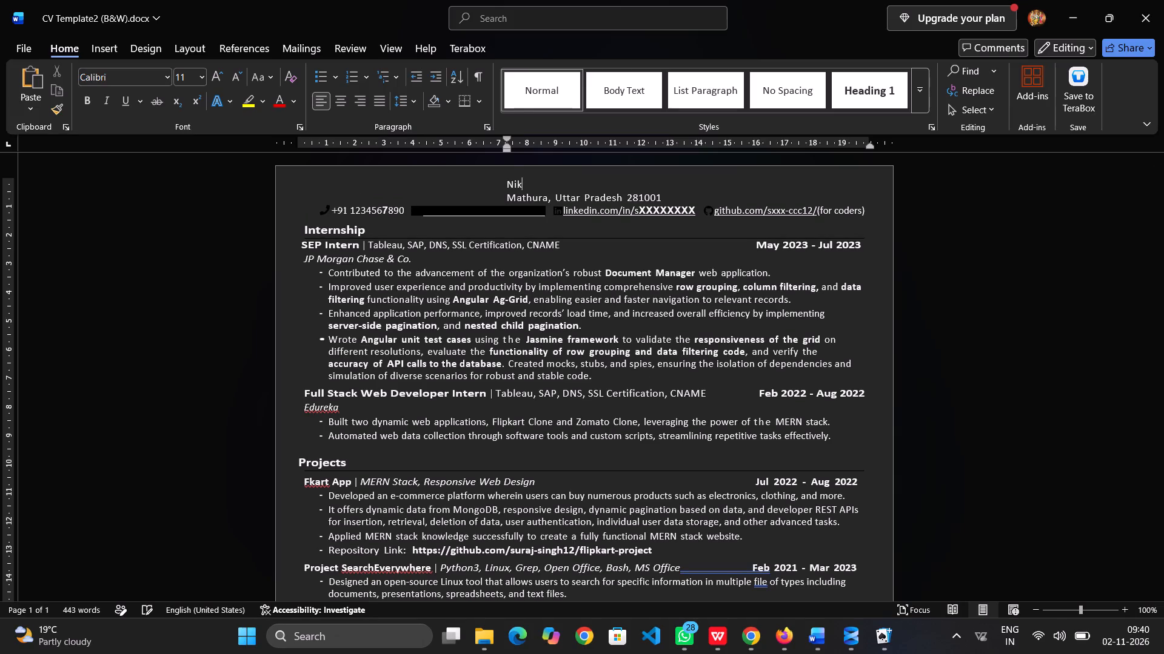
pyautogui.write('hil')
pyautogui.press('space')
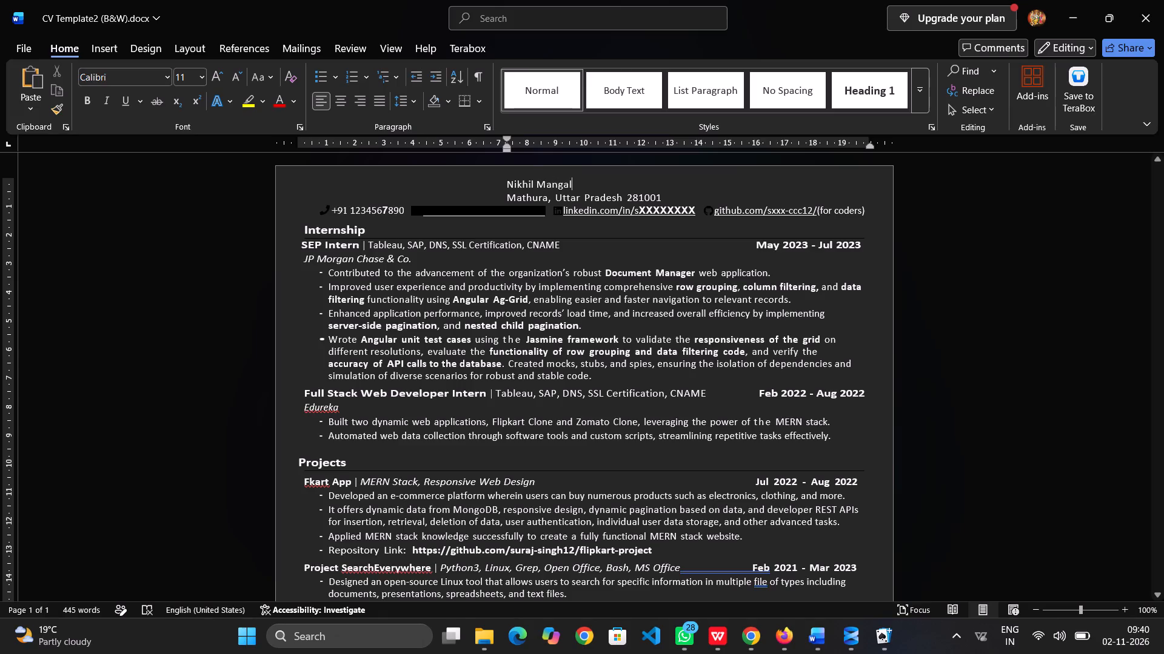
# Indent the candidate's name line so it sits roughly centred above the location line.
pyautogui.click(507, 182)
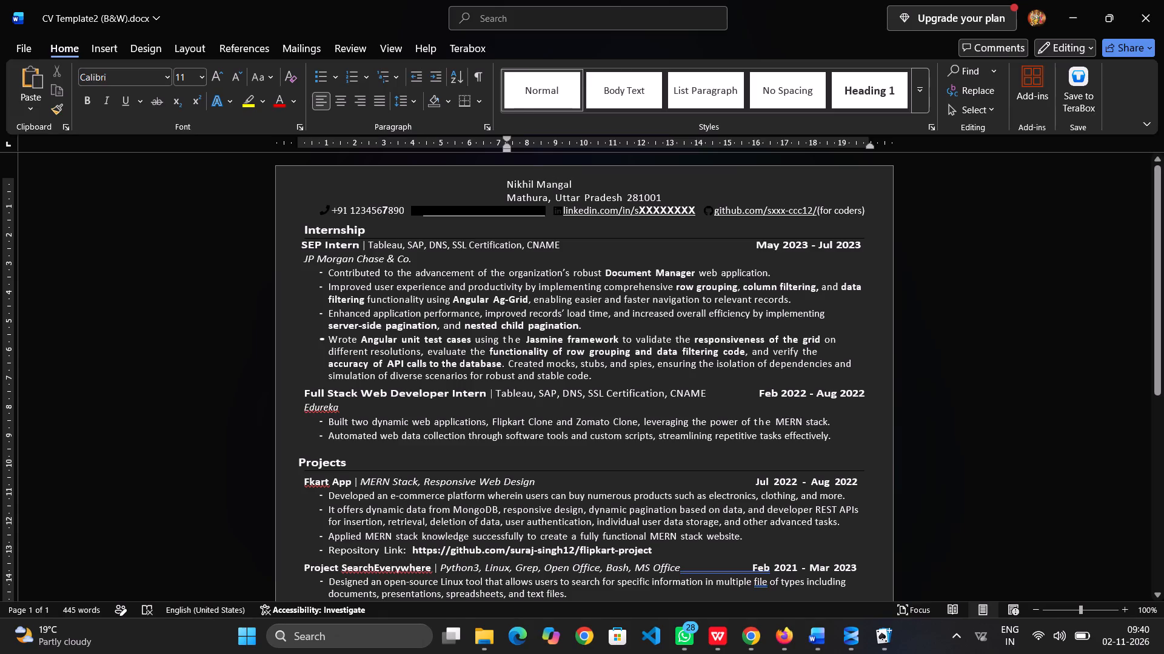
pyautogui.press('Tab')
pyautogui.press('Tab')
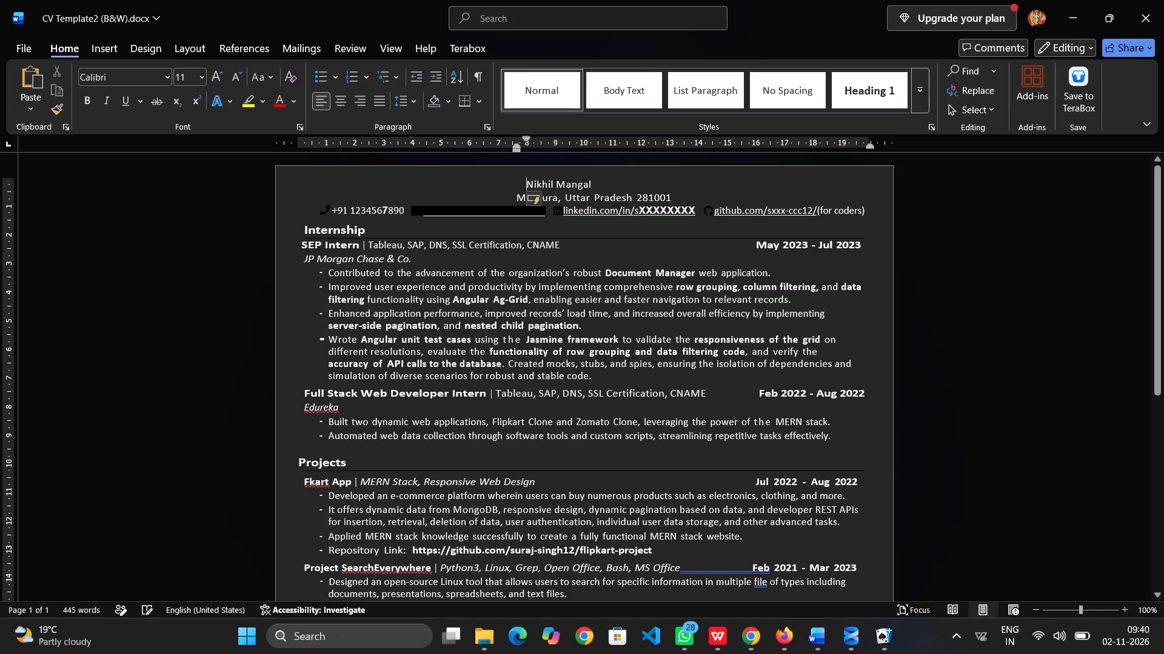
pyautogui.press('Tab')
# Format the candidate's name with the plain black fill text effect and a font size of 12.
pyautogui.moveTo(552, 182); pyautogui.dragTo(576, 179)
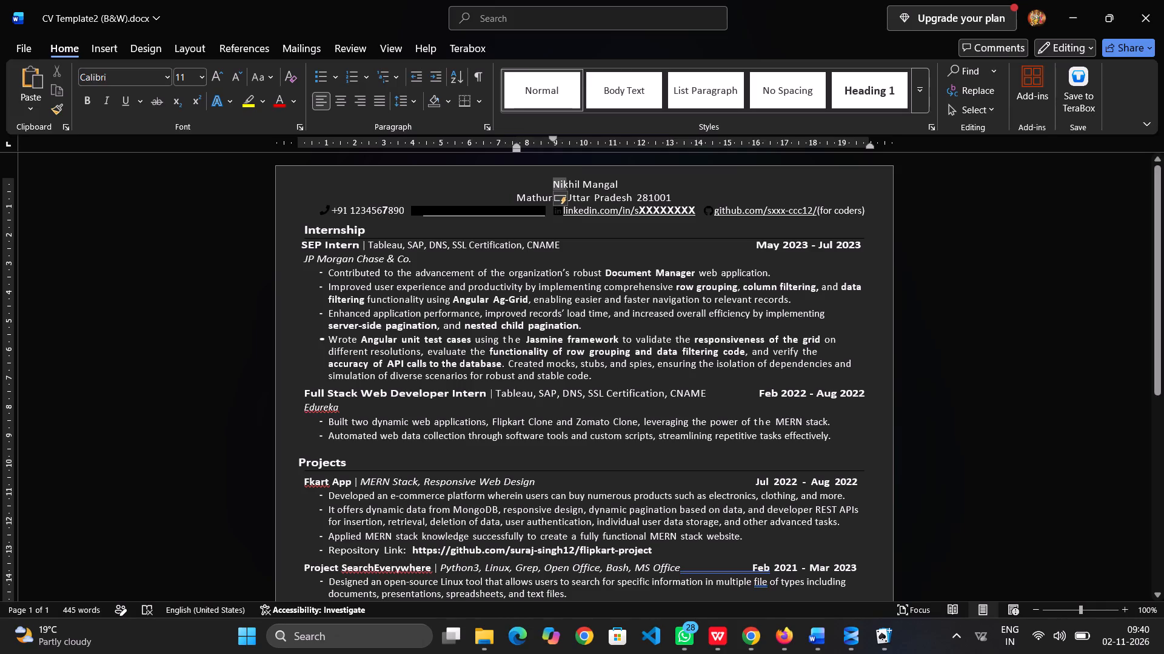
pyautogui.moveTo(576, 179); pyautogui.dragTo(635, 176)
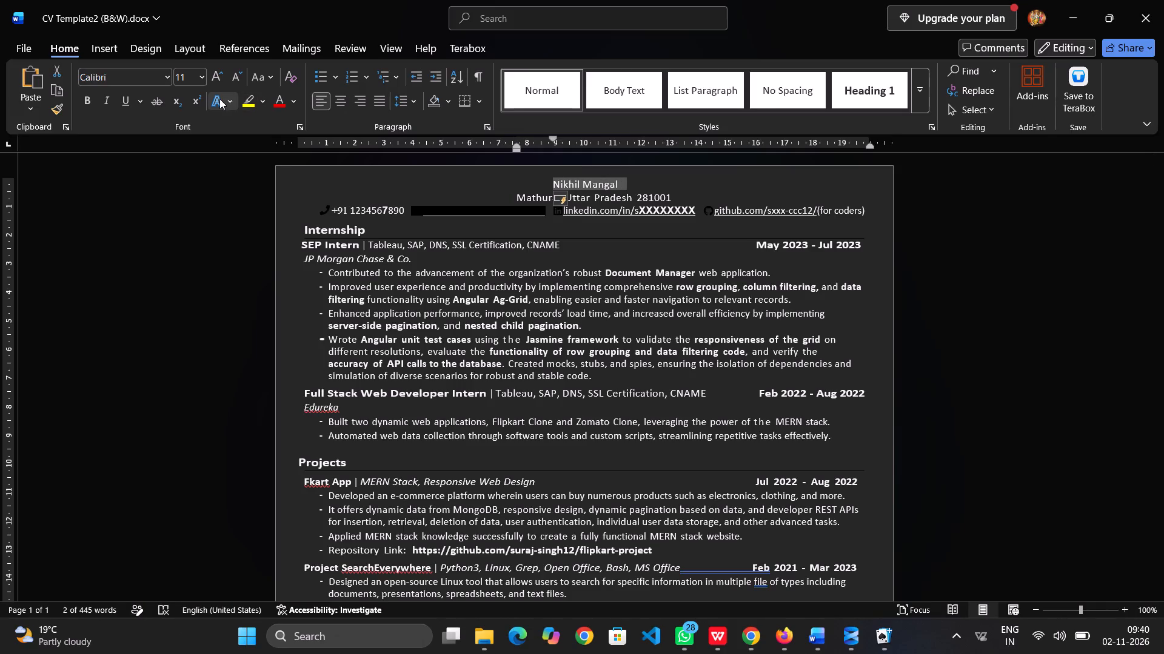
pyautogui.click(219, 99)
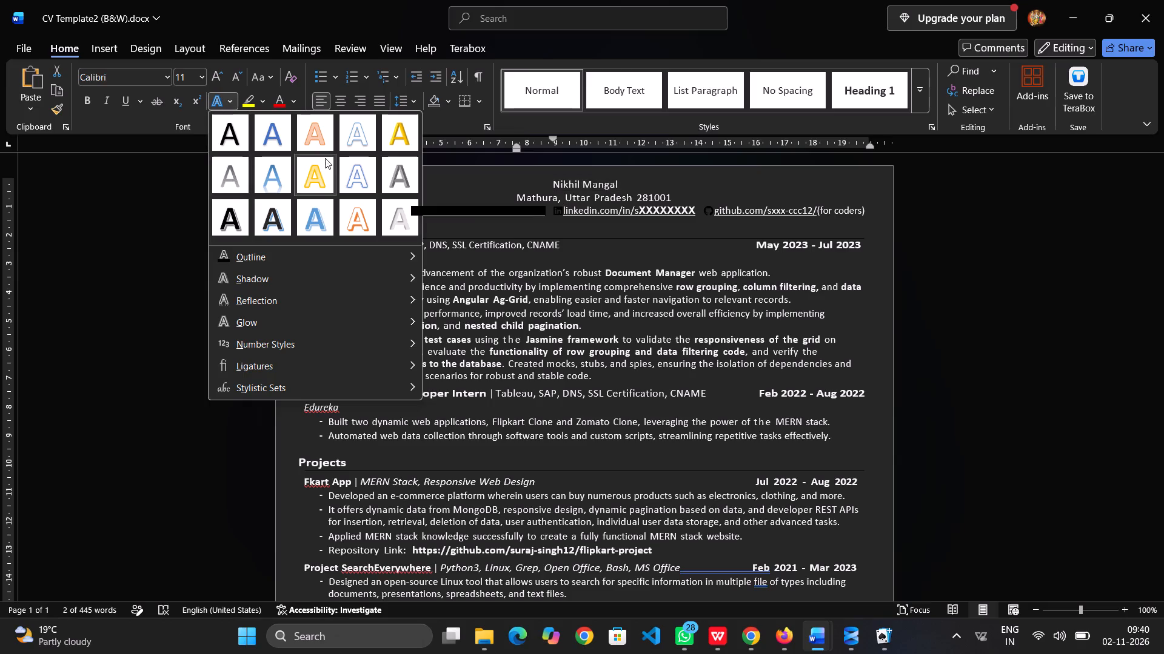
pyautogui.click(355, 139)
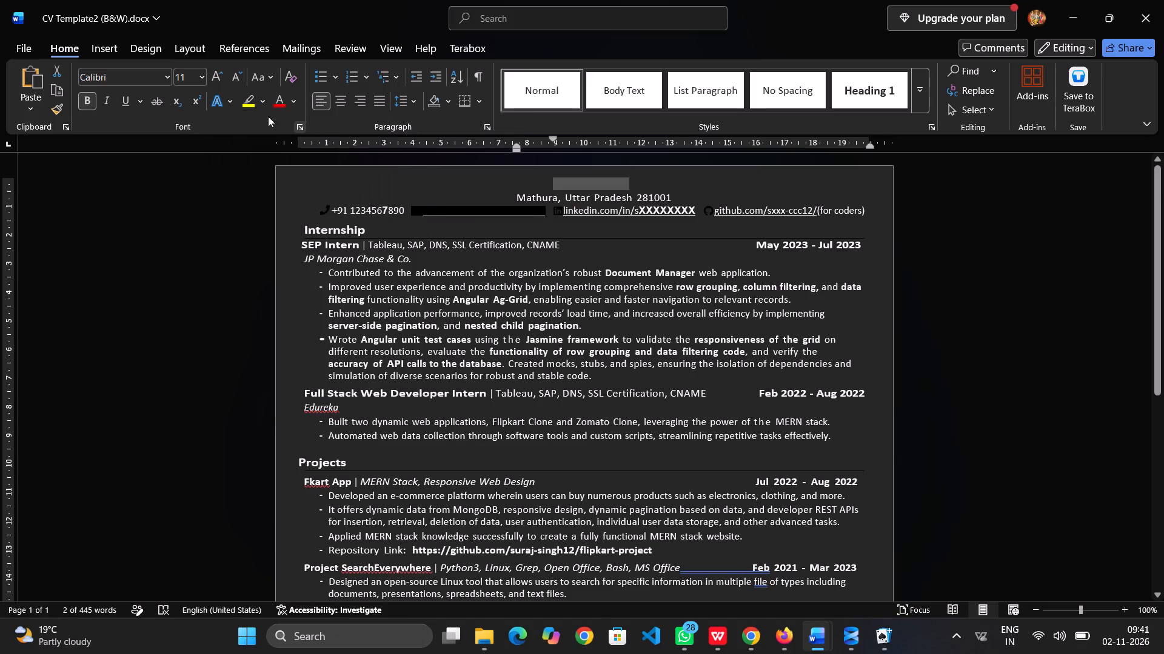
pyautogui.click(215, 99)
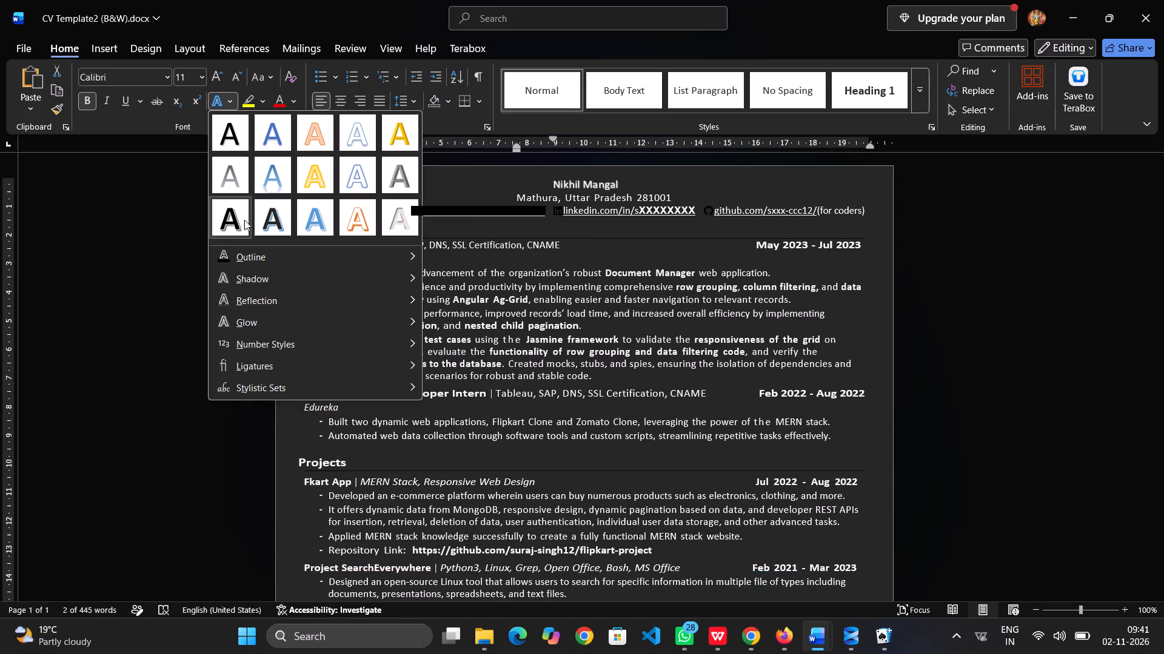
pyautogui.click(233, 143)
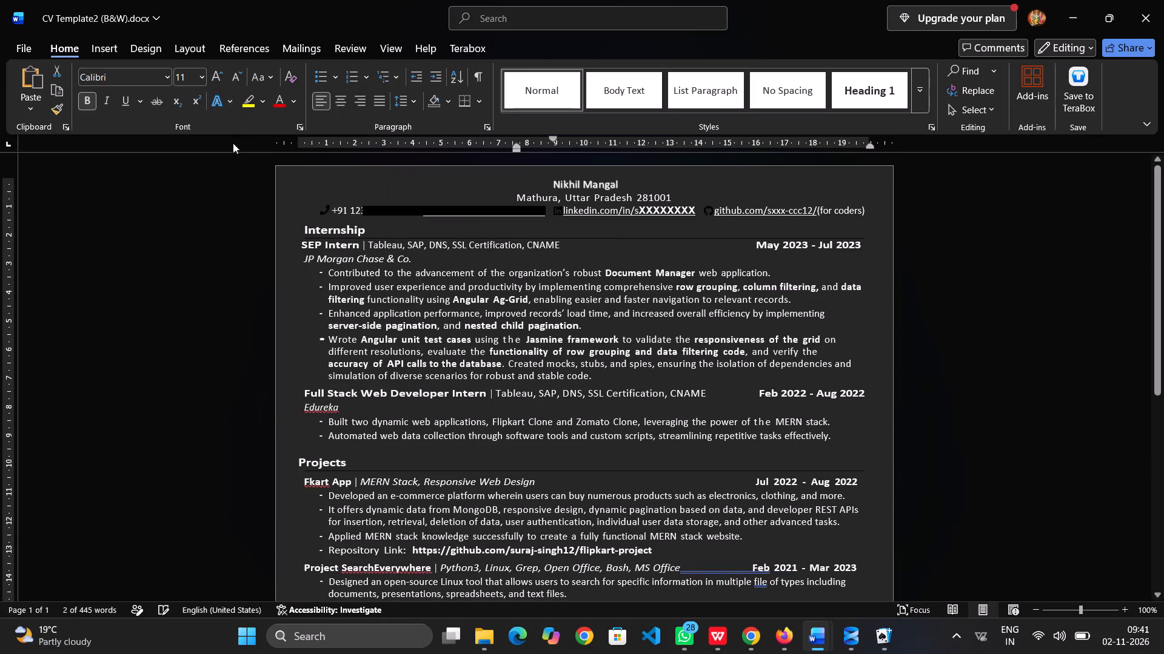
pyautogui.click(216, 76)
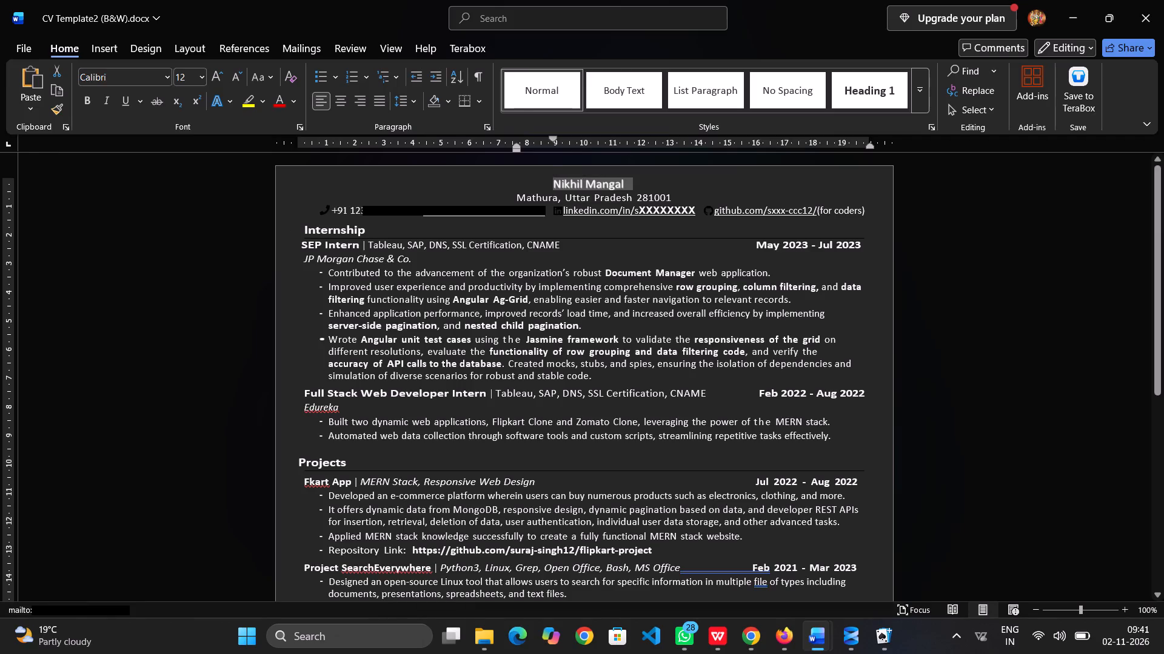
# Replace the location line under the name with the candidate's city and state, followed by a vertical bar and the postal code.
pyautogui.click(672, 196)
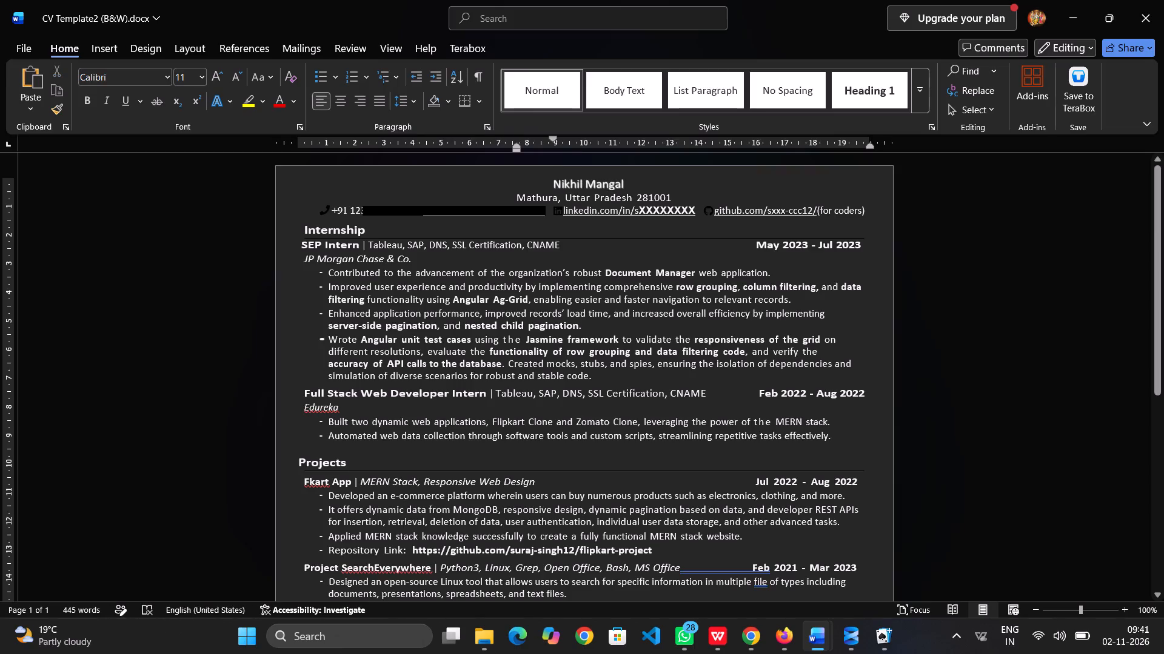
pyautogui.moveTo(513, 196); pyautogui.dragTo(666, 197)
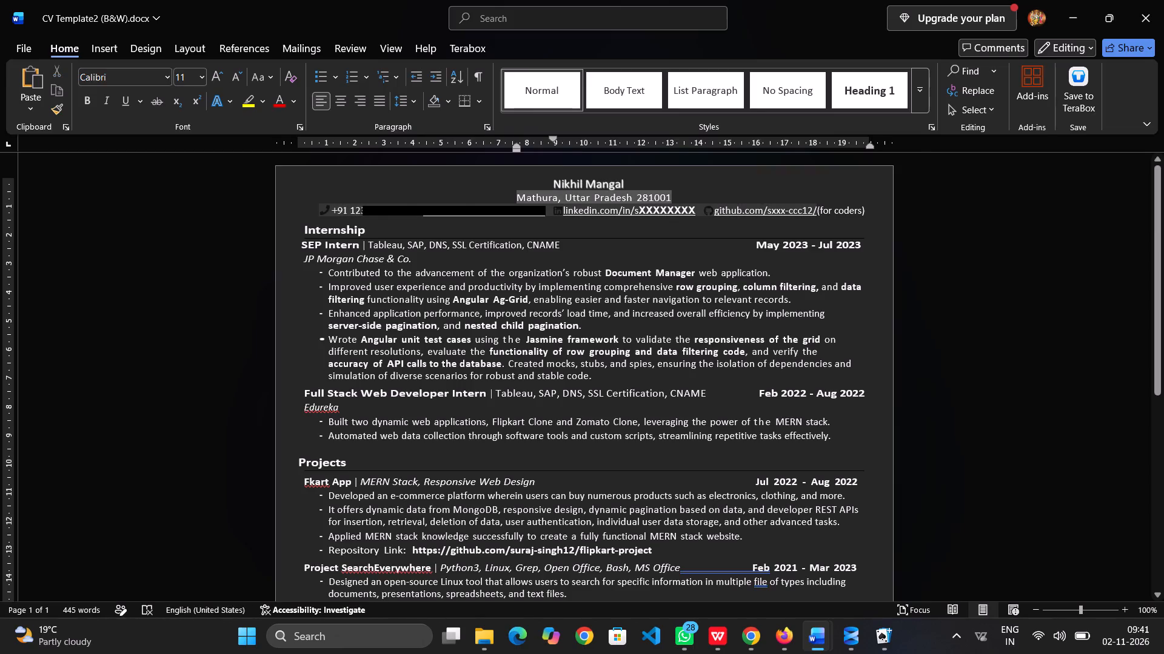
pyautogui.moveTo(666, 197); pyautogui.dragTo(668, 197)
pyautogui.press('BackSpace')
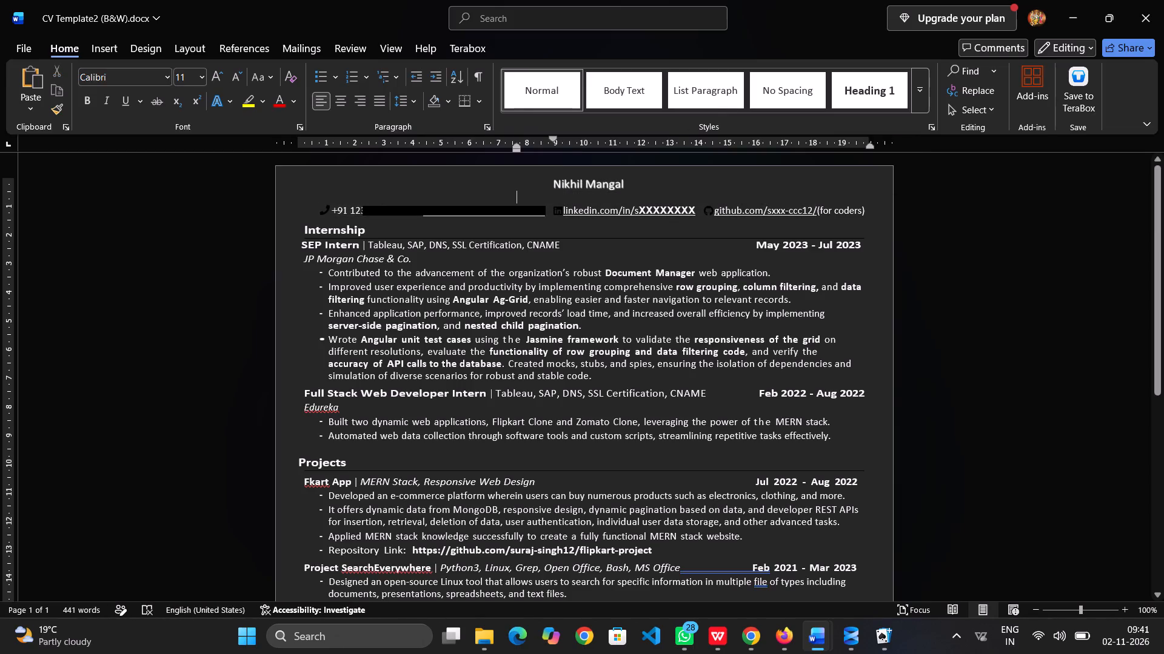
pyautogui.press('BackSpace')
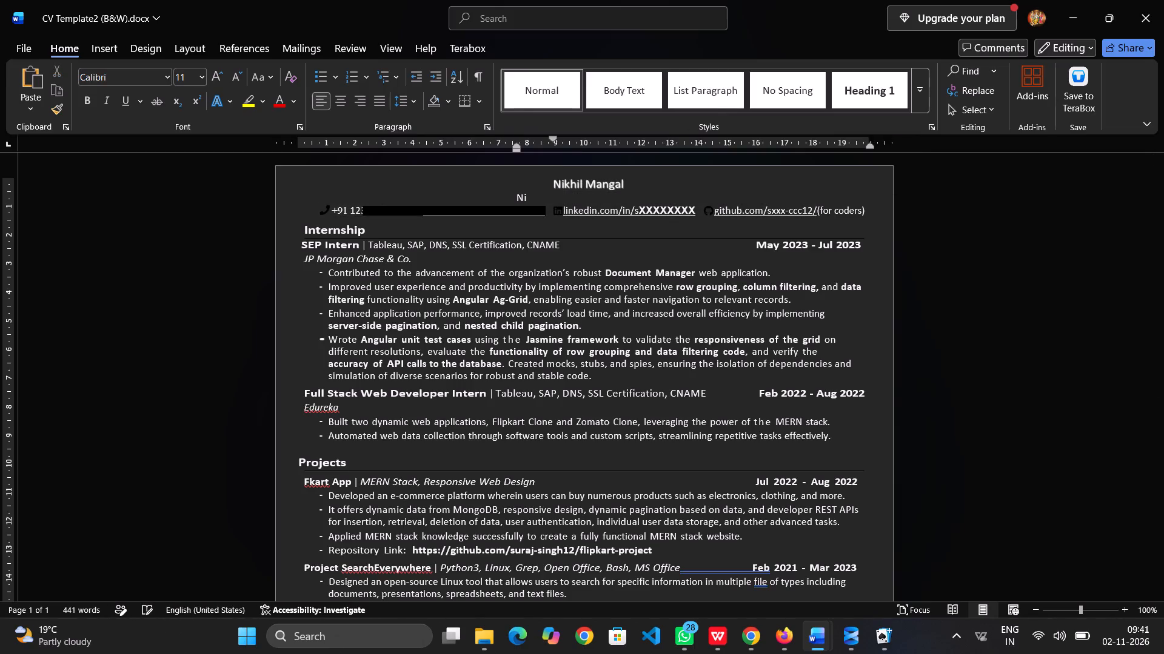
pyautogui.press('BackSpace')
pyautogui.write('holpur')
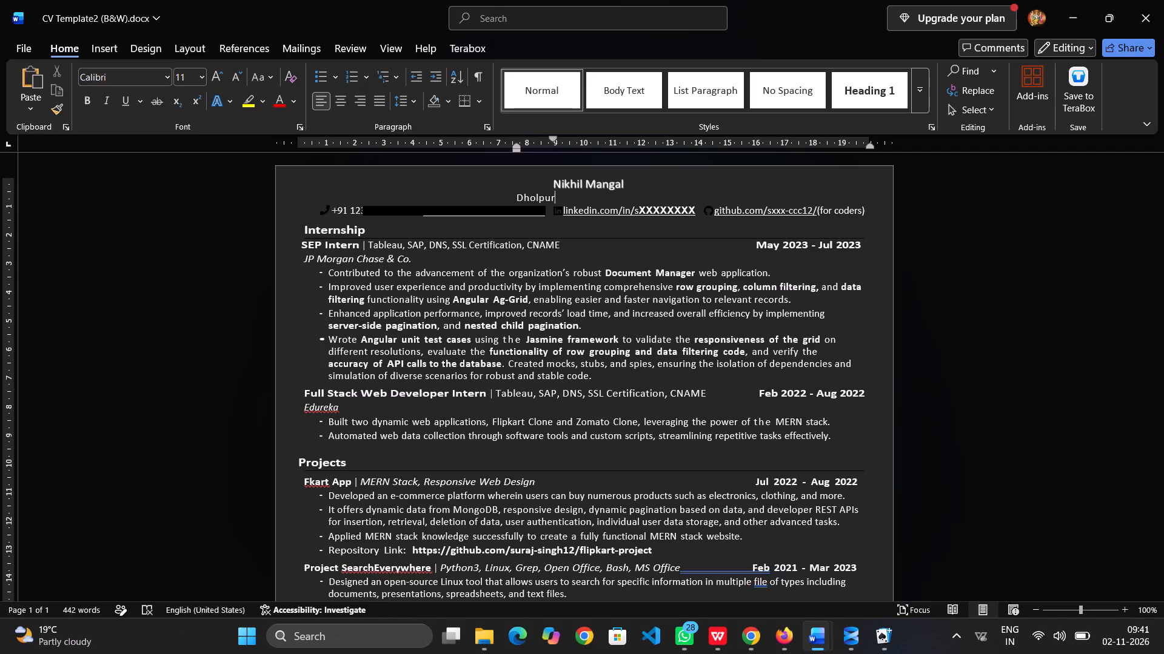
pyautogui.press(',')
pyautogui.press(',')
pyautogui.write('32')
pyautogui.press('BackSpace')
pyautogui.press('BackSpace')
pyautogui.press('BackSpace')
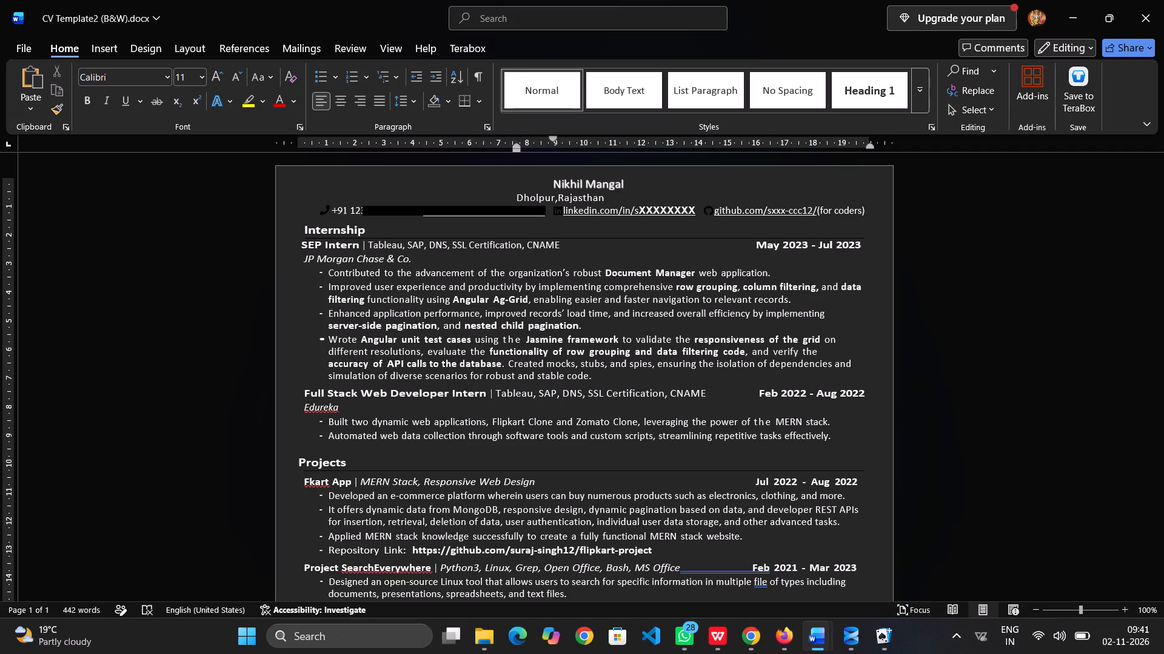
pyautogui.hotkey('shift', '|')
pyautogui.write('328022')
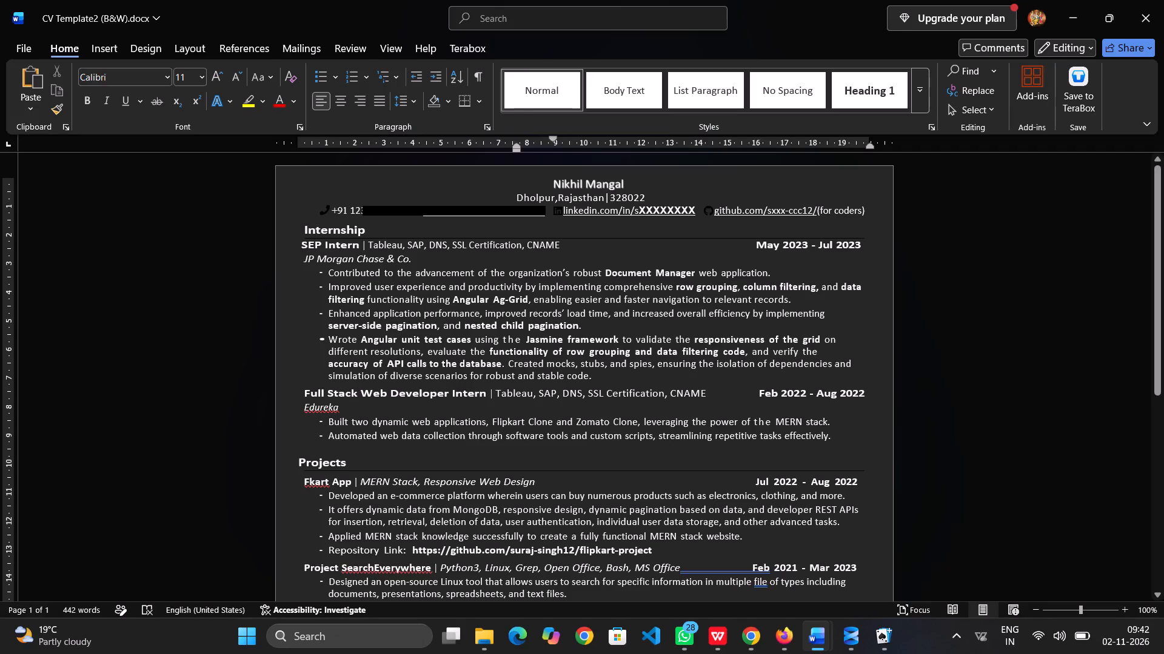
# Start editing the placeholder phone number in the contact line.
pyautogui.click(407, 210)
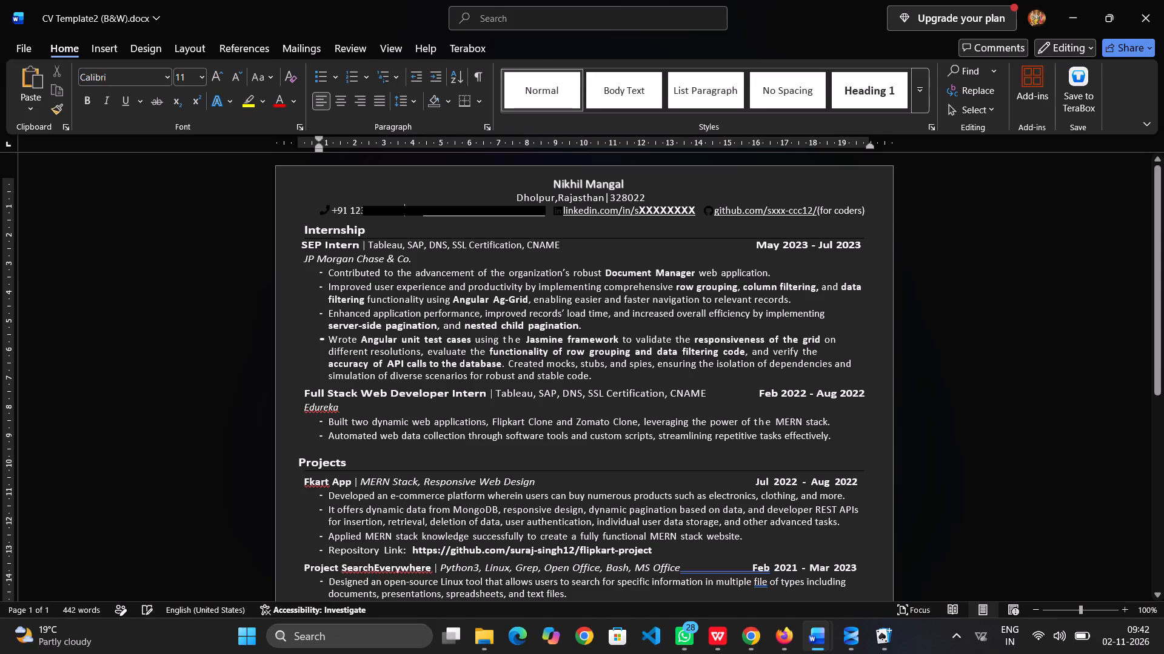
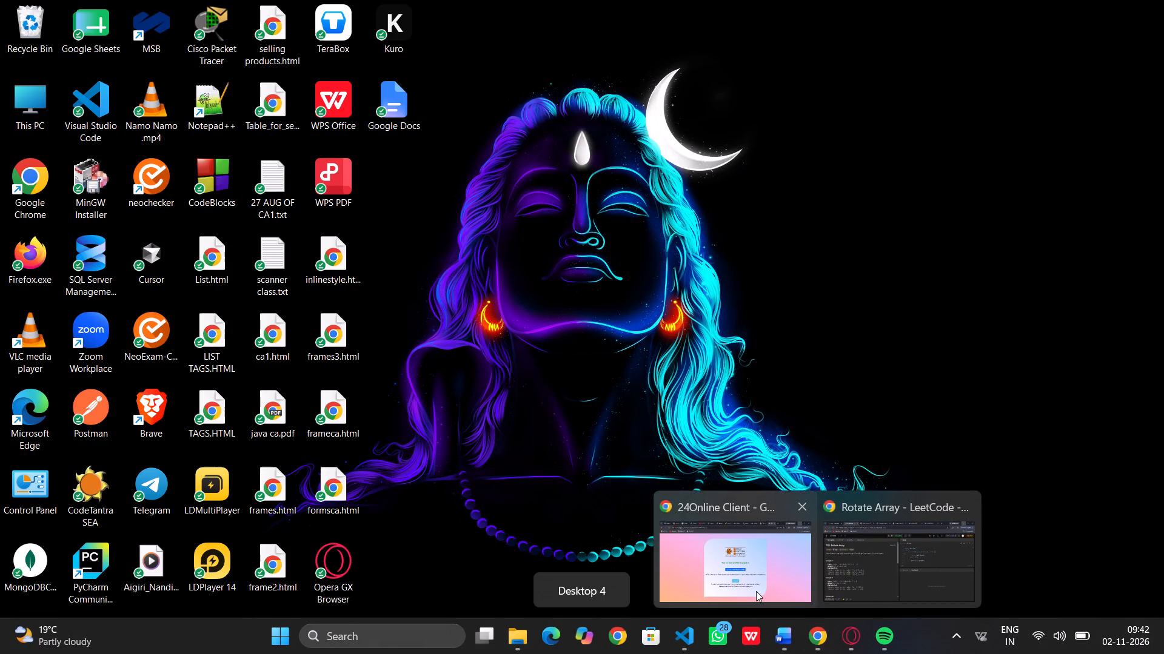
# Switch to Chrome and copy the candidate's LinkedIn profile address, without the isSelfProfile parameter, from the open profile page.
pyautogui.click(755, 590)
pyautogui.click(53, 0)
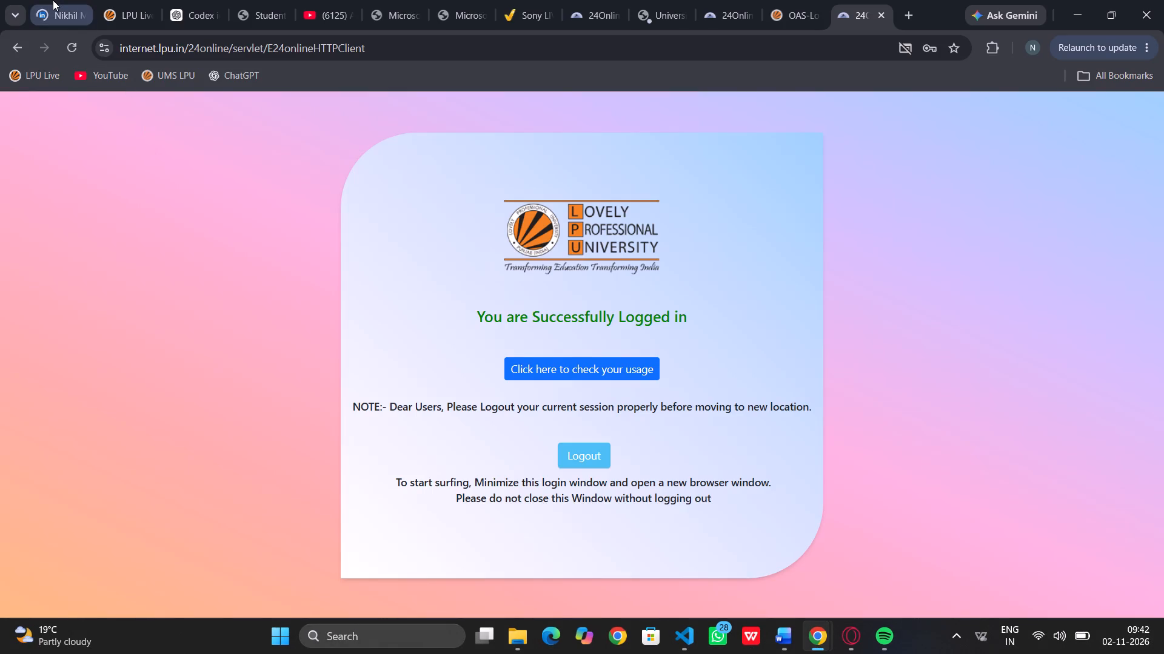
pyautogui.click(415, 53)
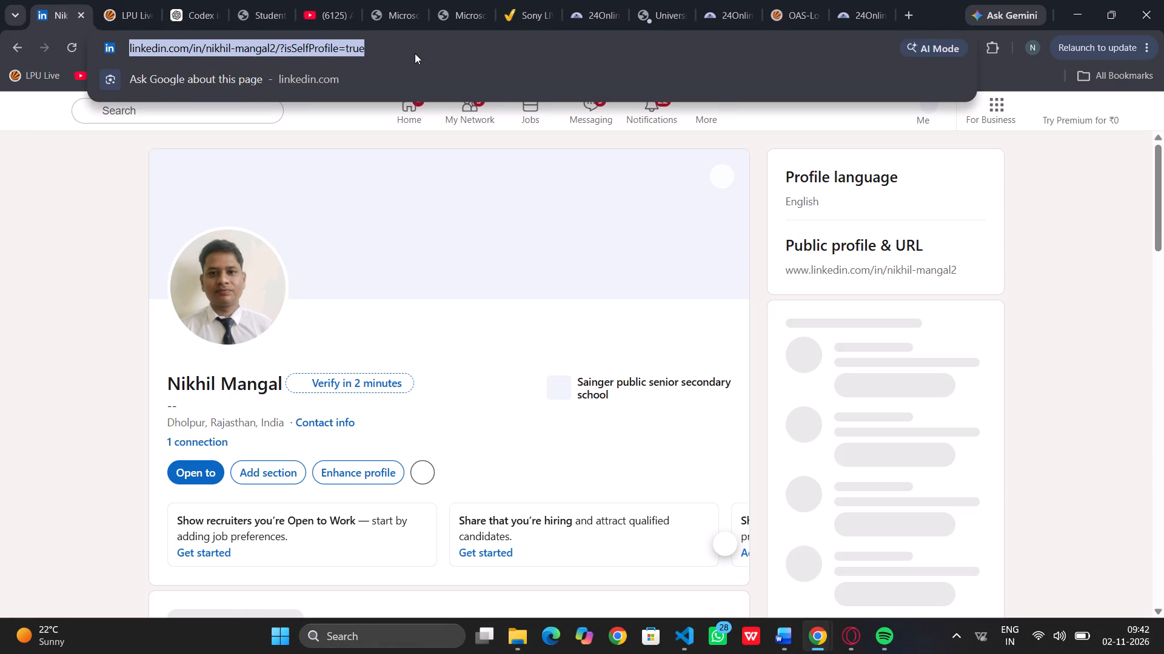
pyautogui.click(415, 53)
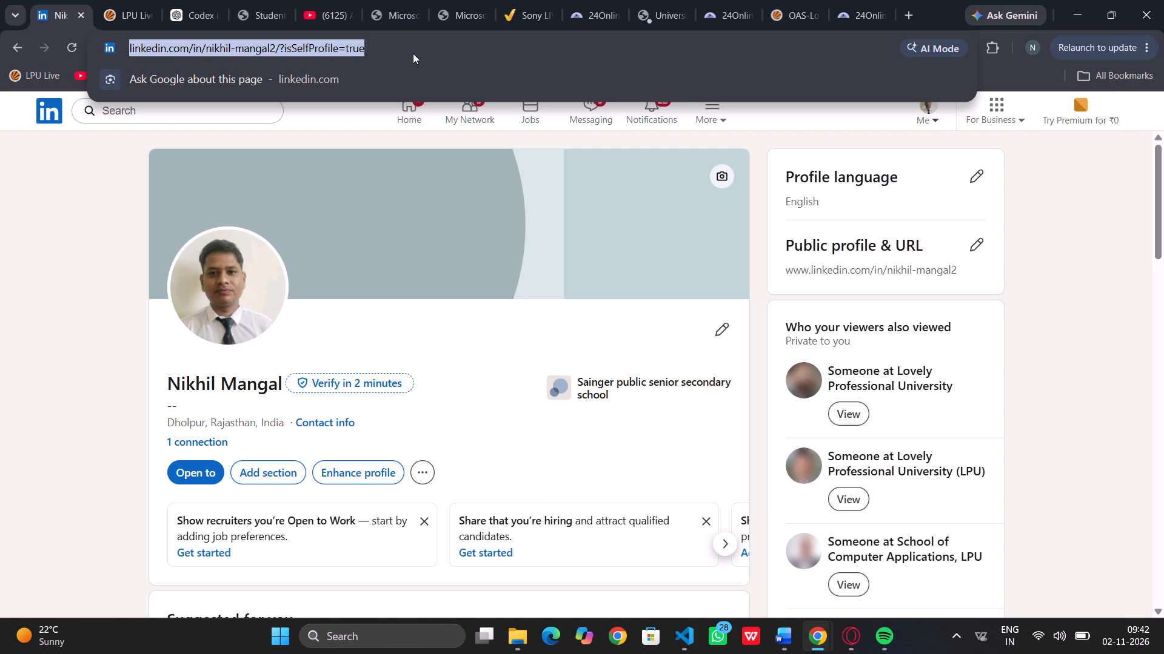
pyautogui.click(376, 45)
pyautogui.moveTo(376, 45); pyautogui.dragTo(355, 42)
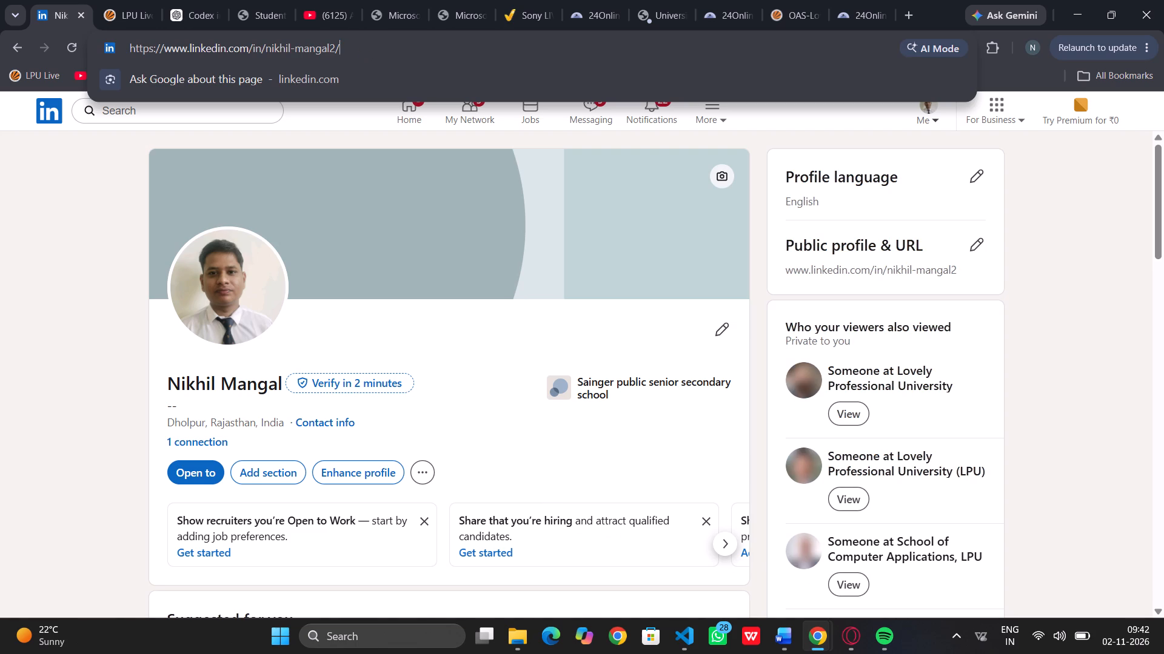
pyautogui.moveTo(355, 42); pyautogui.dragTo(355, 41)
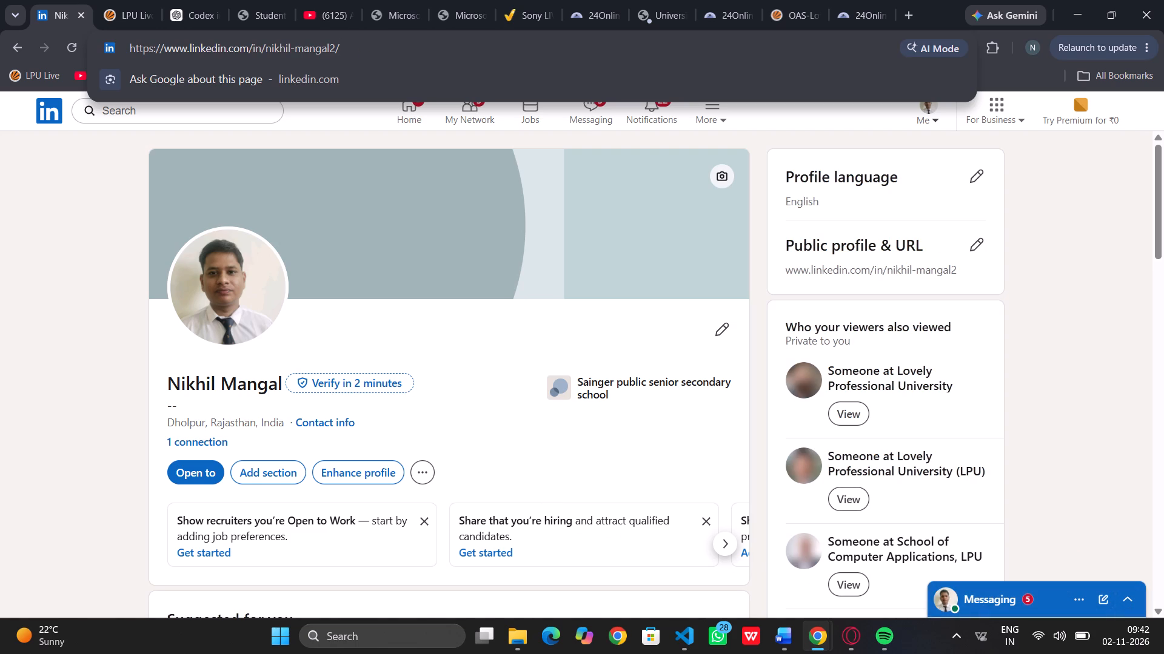
pyautogui.click(355, 41)
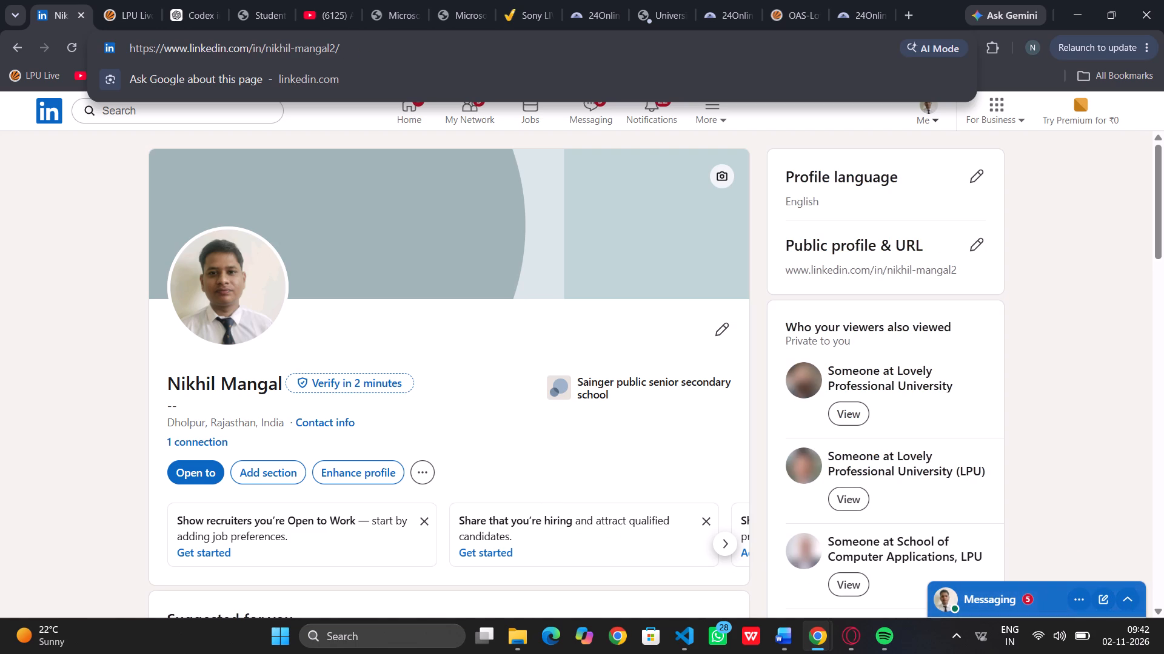
pyautogui.click(351, 47)
pyautogui.hotkey('ctrl', 'c')
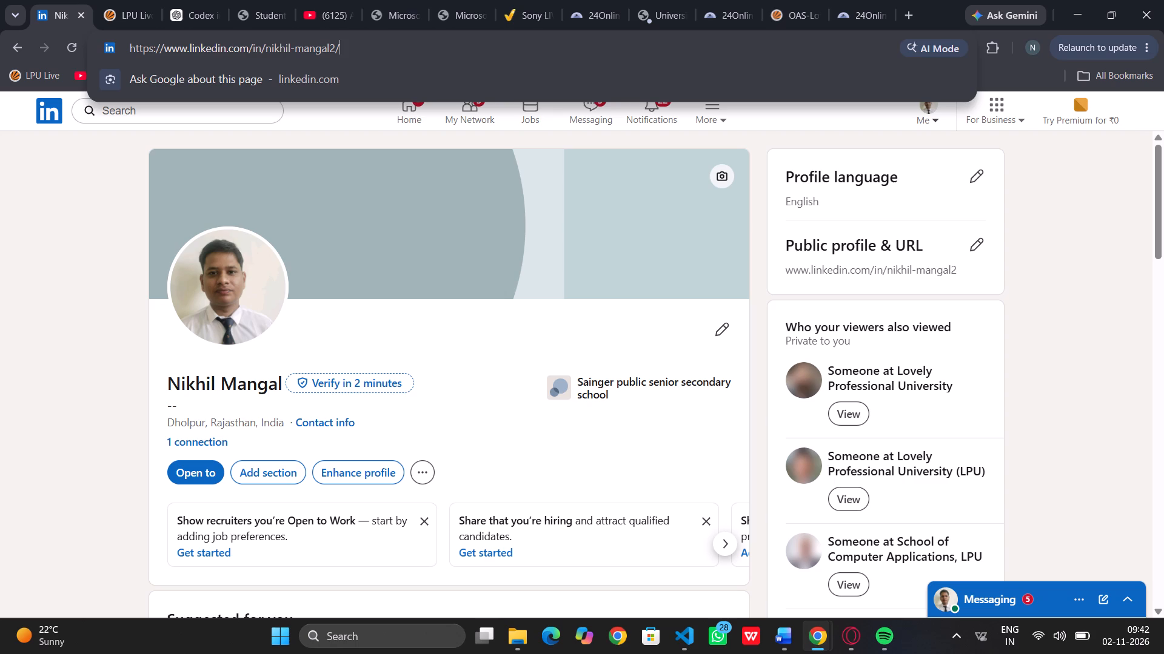
pyautogui.keyDown('ctrl'); pyautogui.moveTo(351, 47); pyautogui.dragTo(111, 50); pyautogui.keyUp('ctrl')
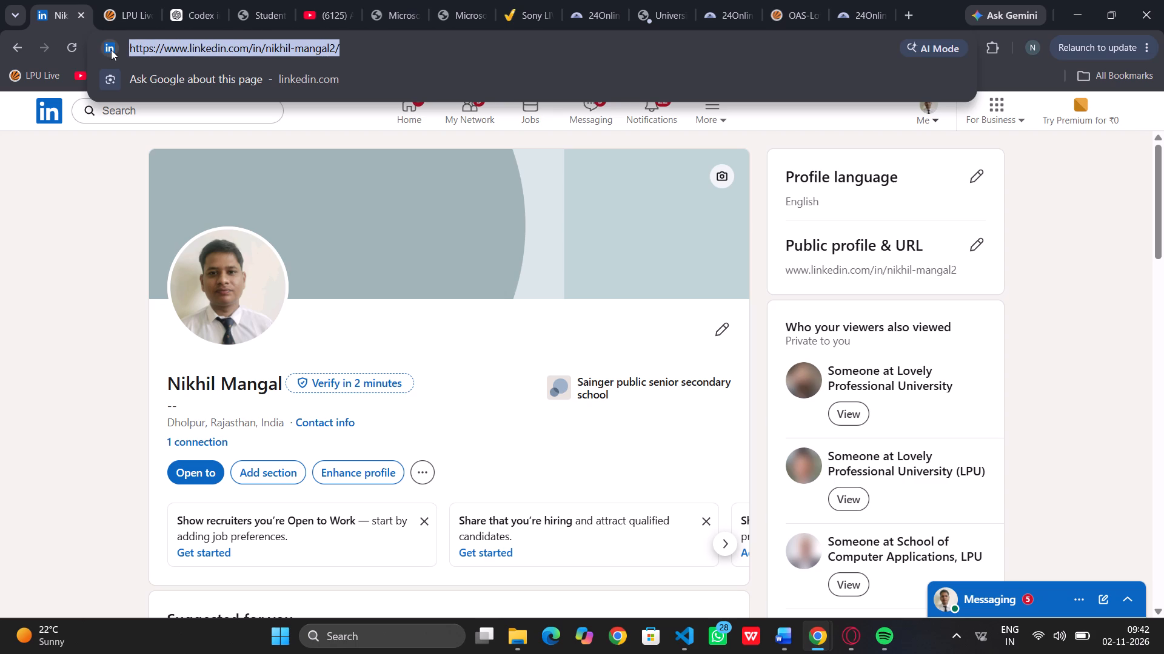
pyautogui.hotkey('ctrl', 'v')
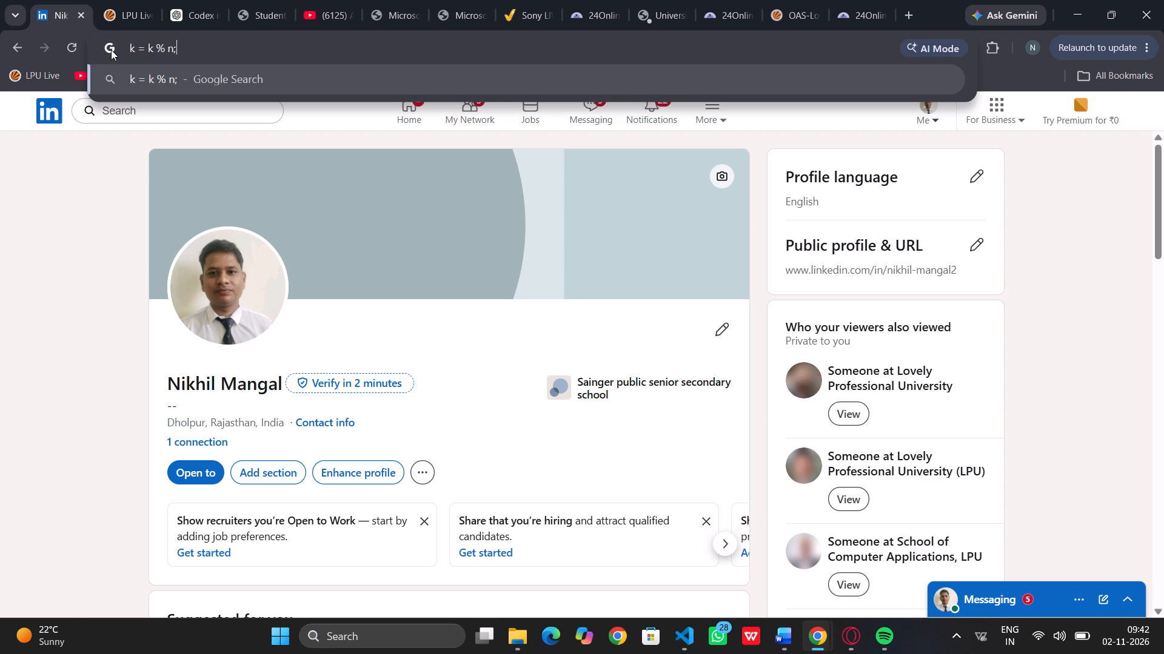
pyautogui.hotkey('ctrl', 'z')
pyautogui.hotkey('ctrl', 'c')
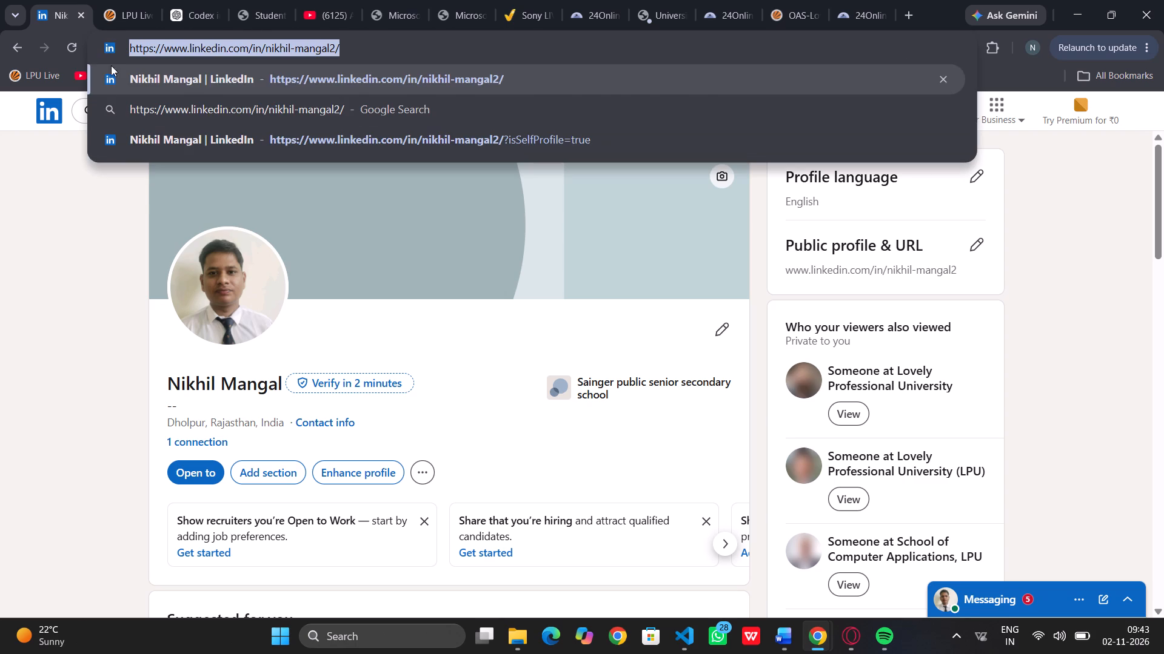
pyautogui.click(50, 233)
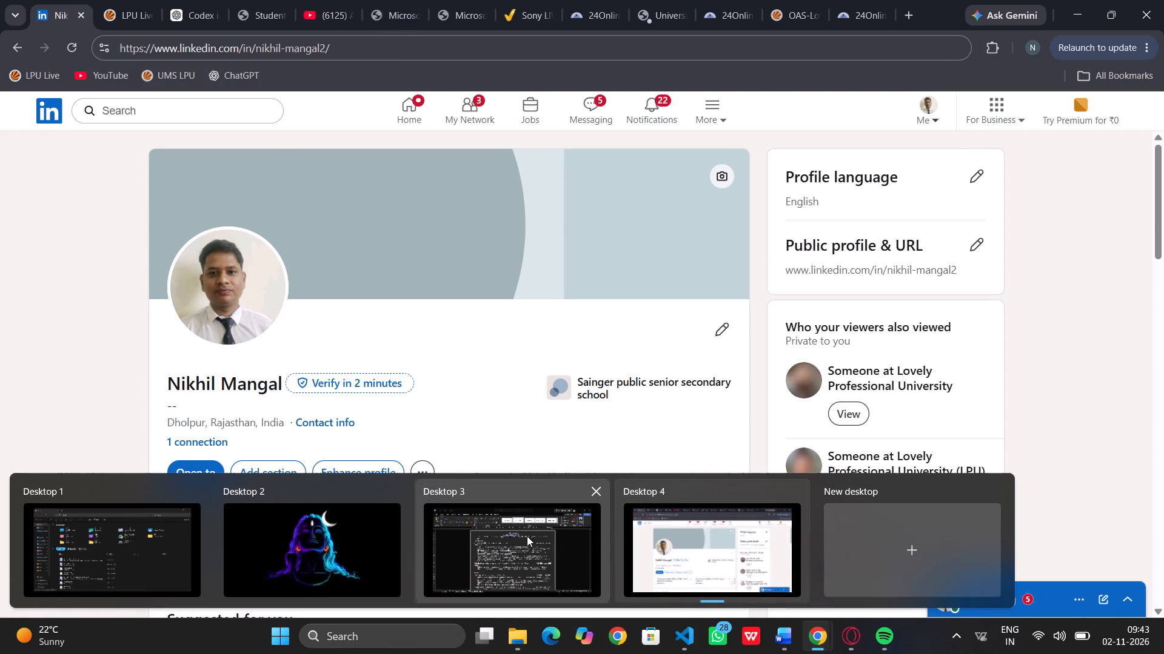
# In the Word CV, replace the placeholder LinkedIn address in the contact line with the copied profile address as a hyperlink.
pyautogui.click(527, 536)
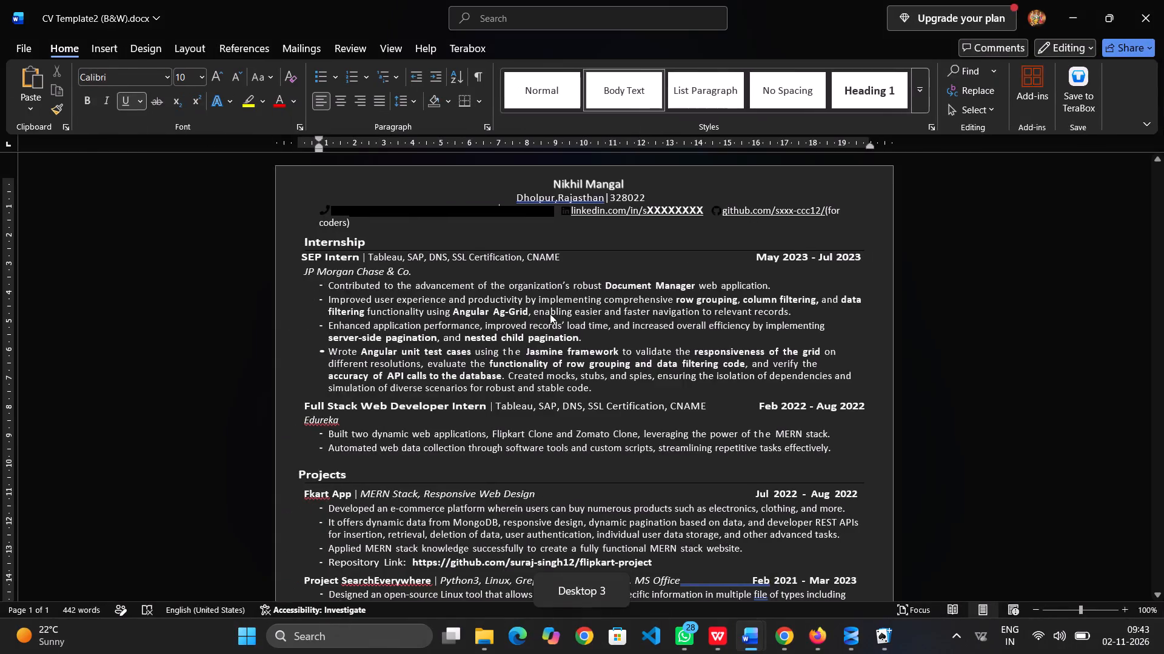
pyautogui.moveTo(702, 208); pyautogui.dragTo(690, 211)
pyautogui.moveTo(705, 210); pyautogui.dragTo(691, 210)
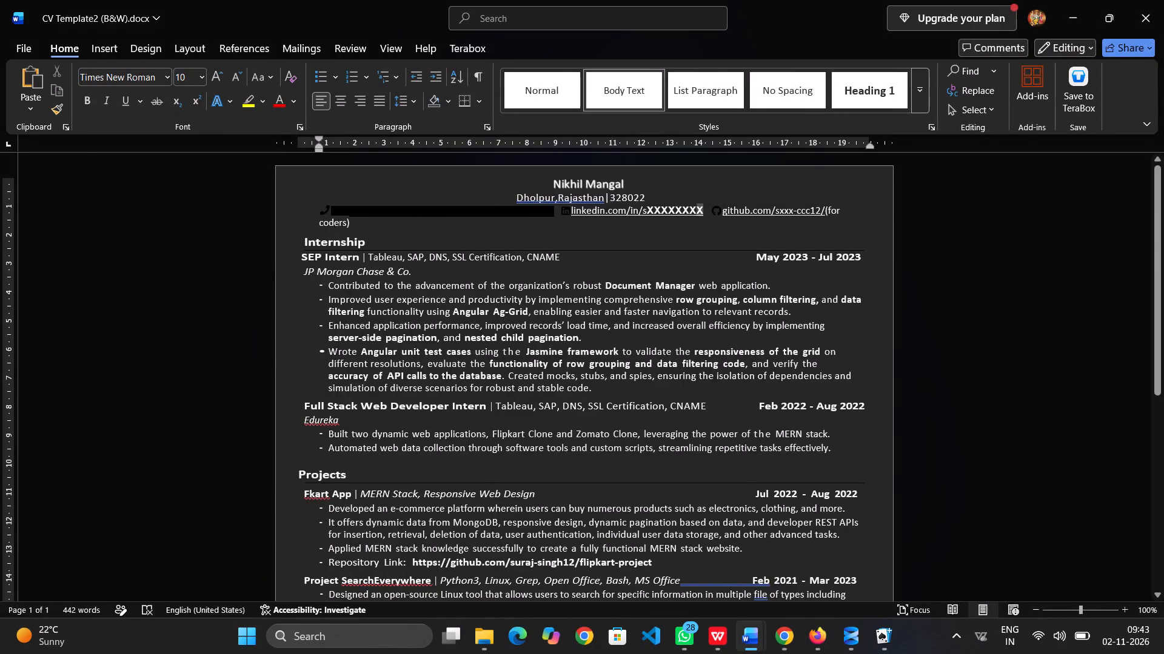
pyautogui.moveTo(691, 210); pyautogui.dragTo(578, 211)
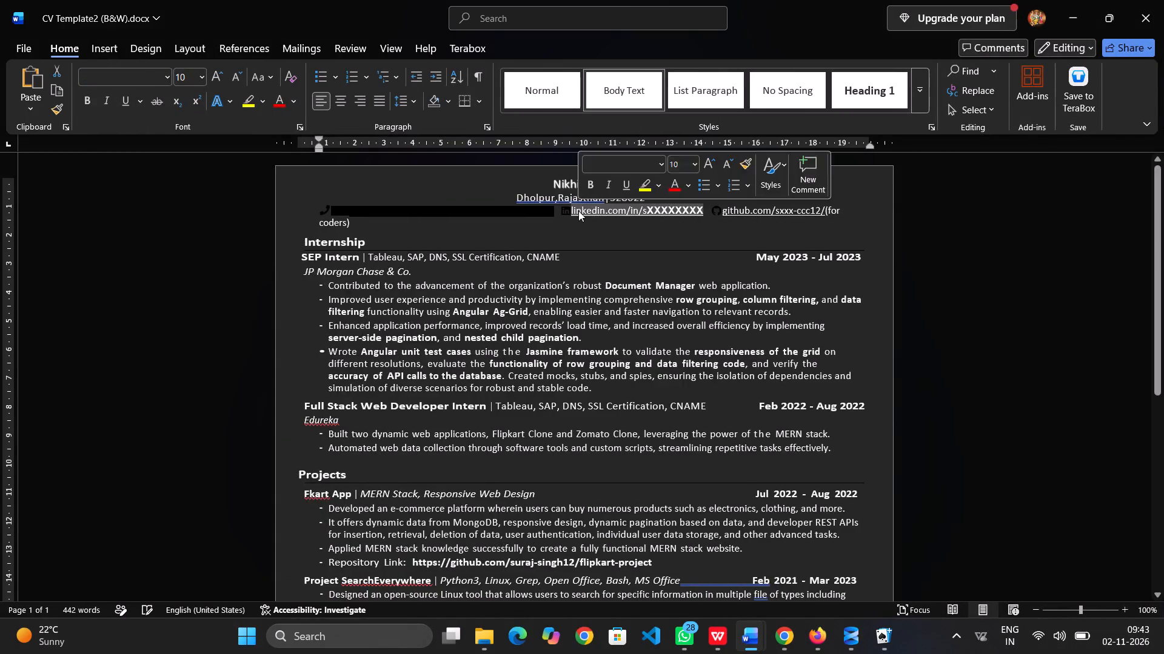
pyautogui.press('BackSpace')
pyautogui.hotkey('ctrl', 'v')
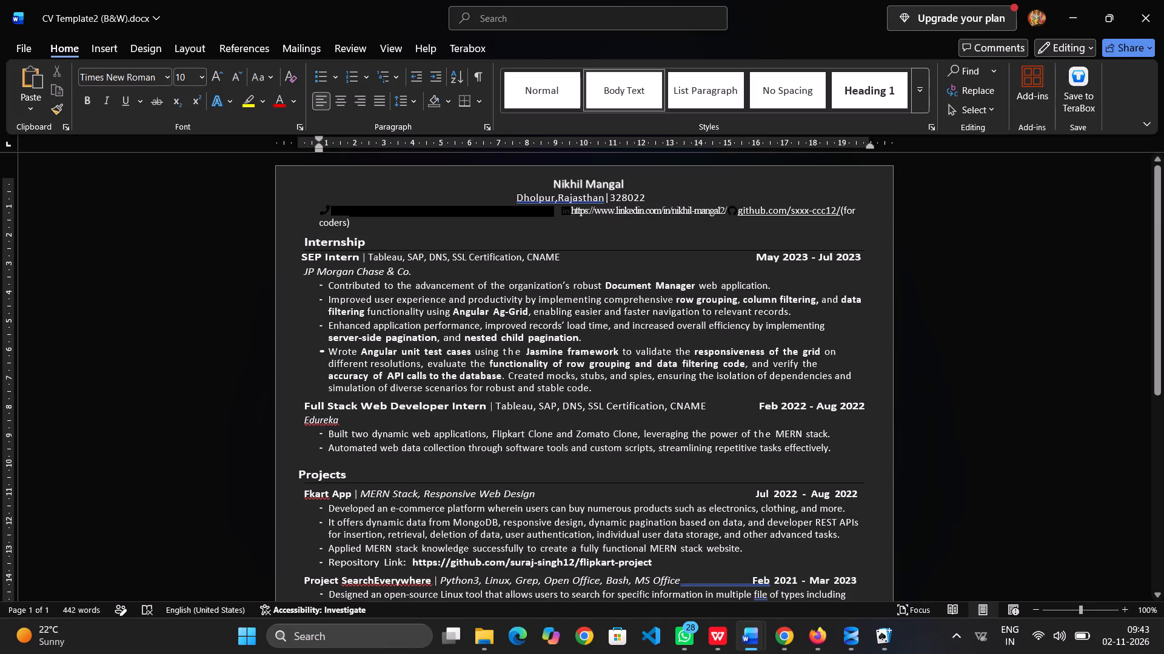
pyautogui.press('space')
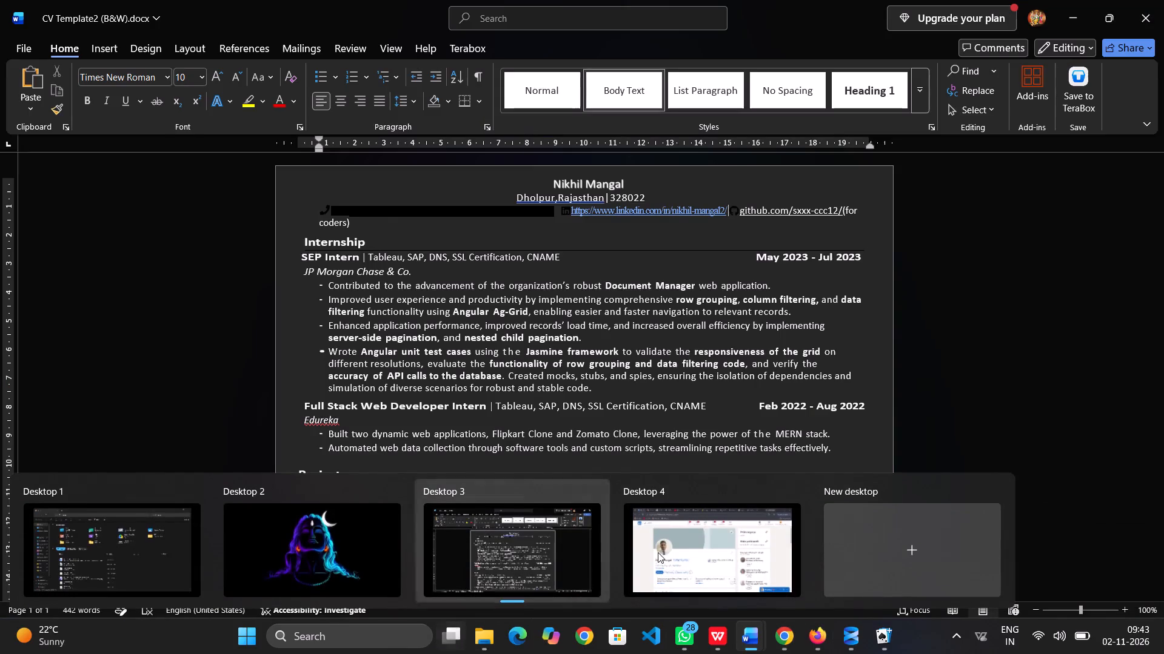
# Switch to the Chrome window showing LeetCode and close its Rotate Array page.
pyautogui.click(658, 553)
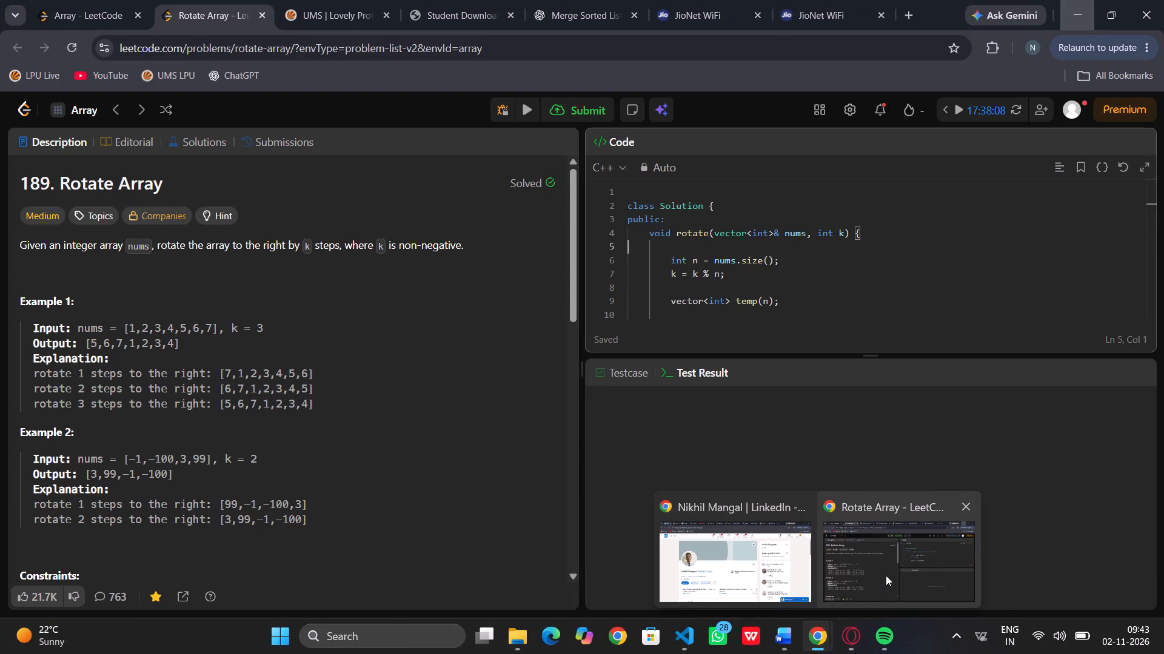
pyautogui.click(886, 575)
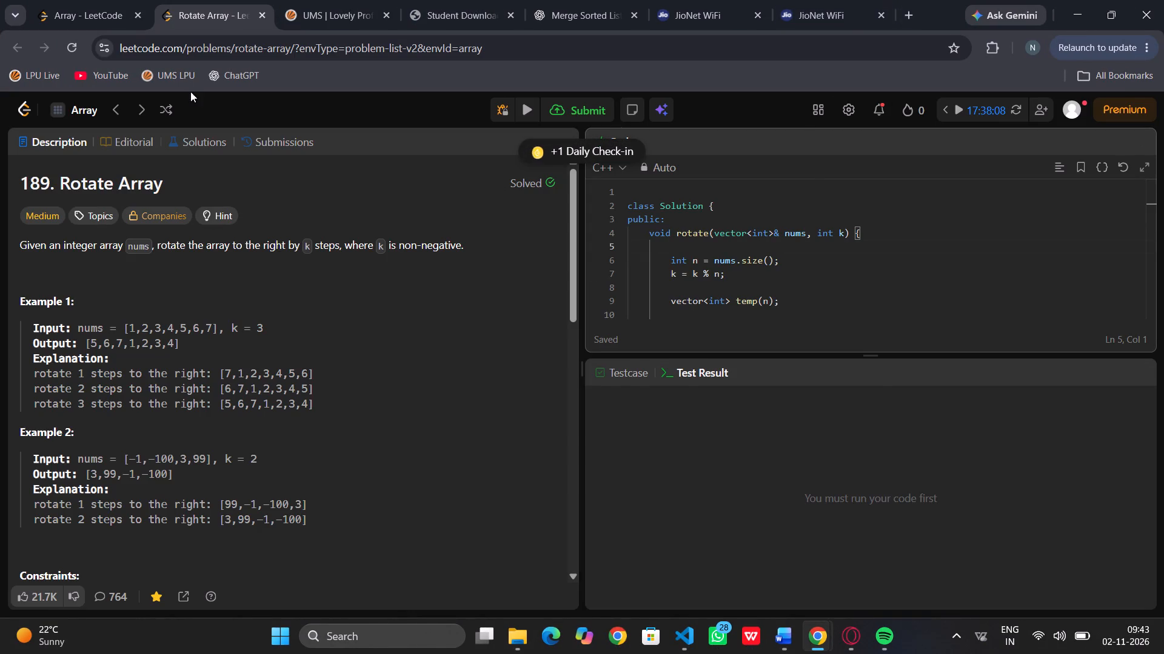
pyautogui.click(266, 10)
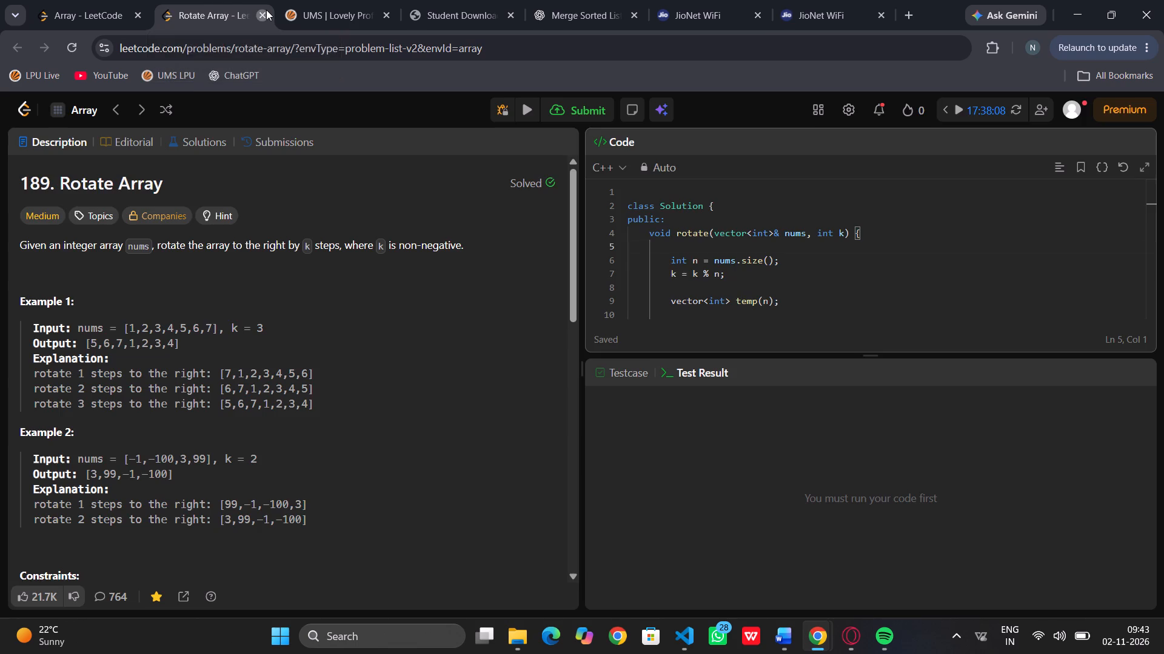
# Search Google for github in a new tab and open the GitHub site from the results.
pyautogui.click(788, 8)
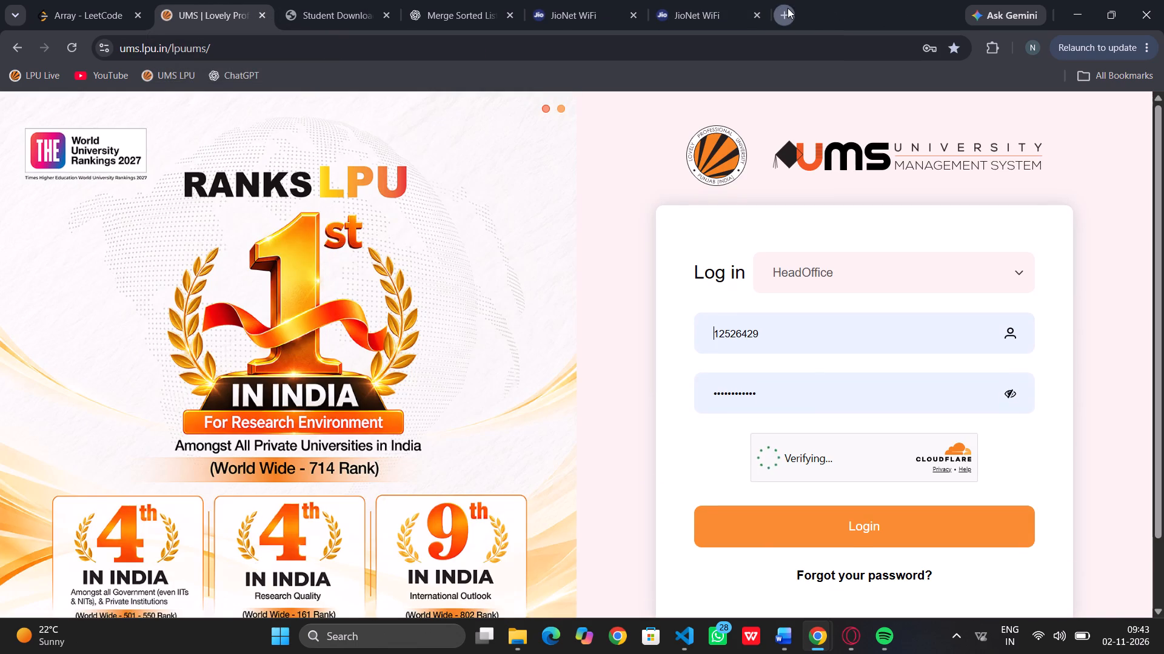
pyautogui.click(358, 319)
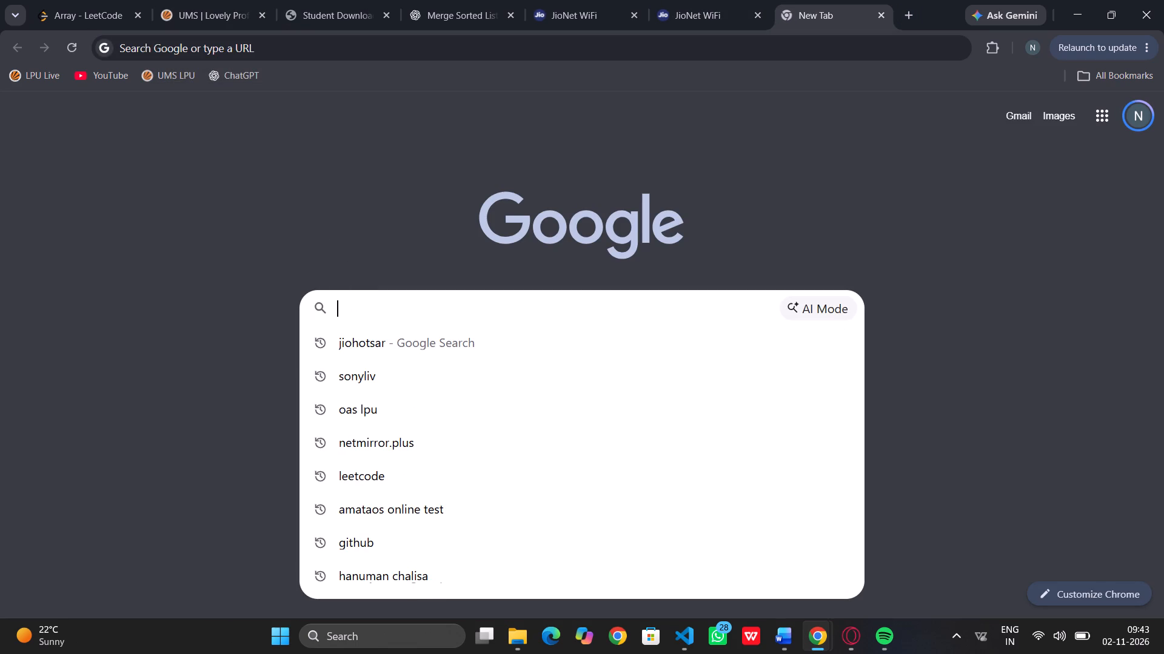
pyautogui.click(367, 540)
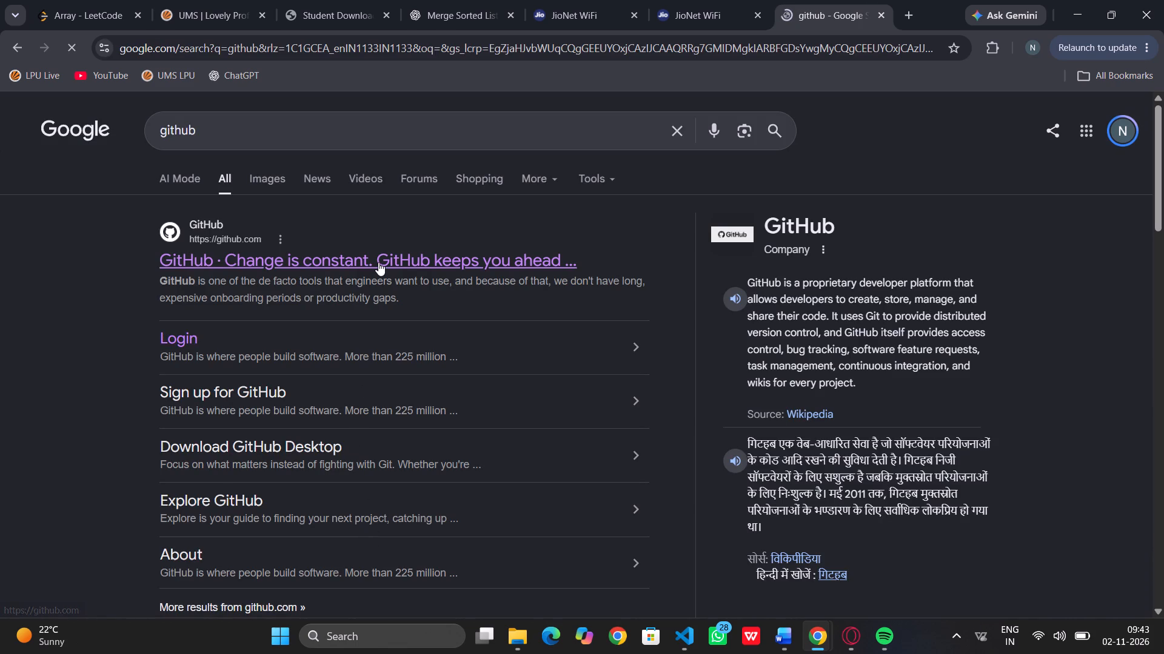
pyautogui.click(378, 262)
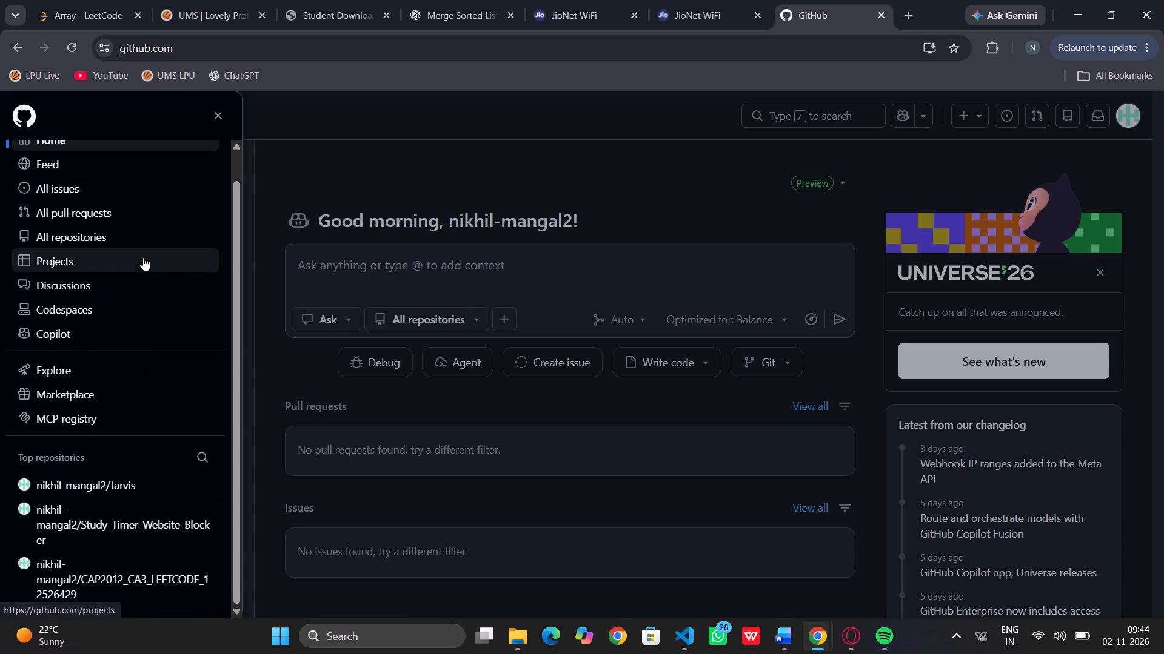
pyautogui.scroll(1, 133, 251)
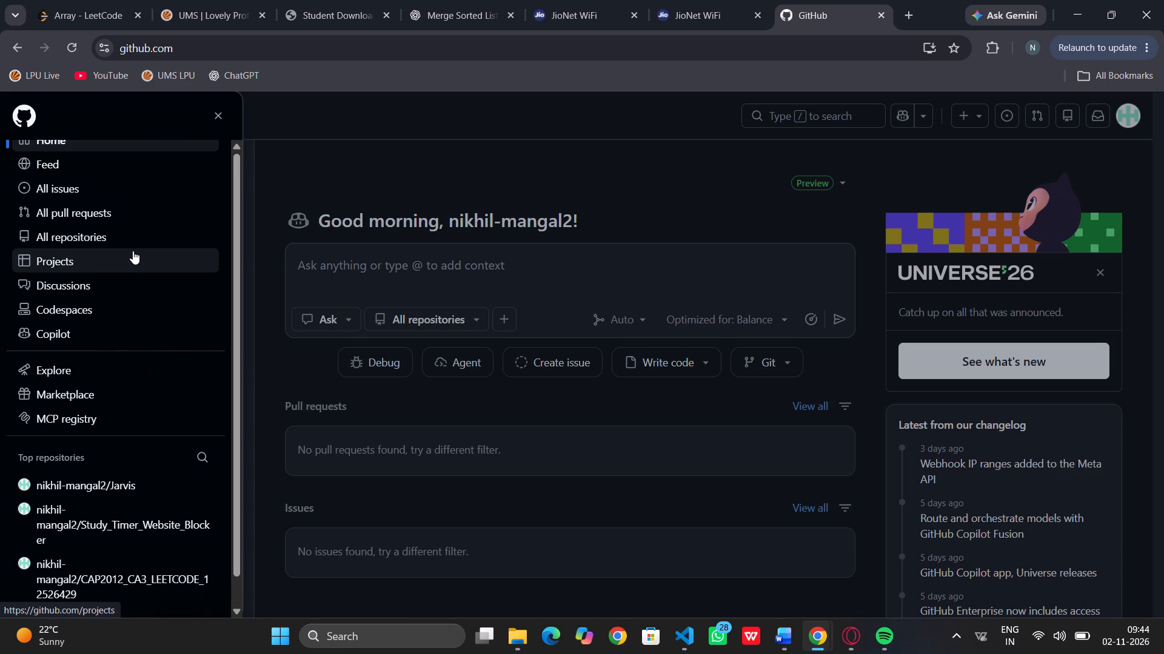
pyautogui.scroll(2, 133, 251)
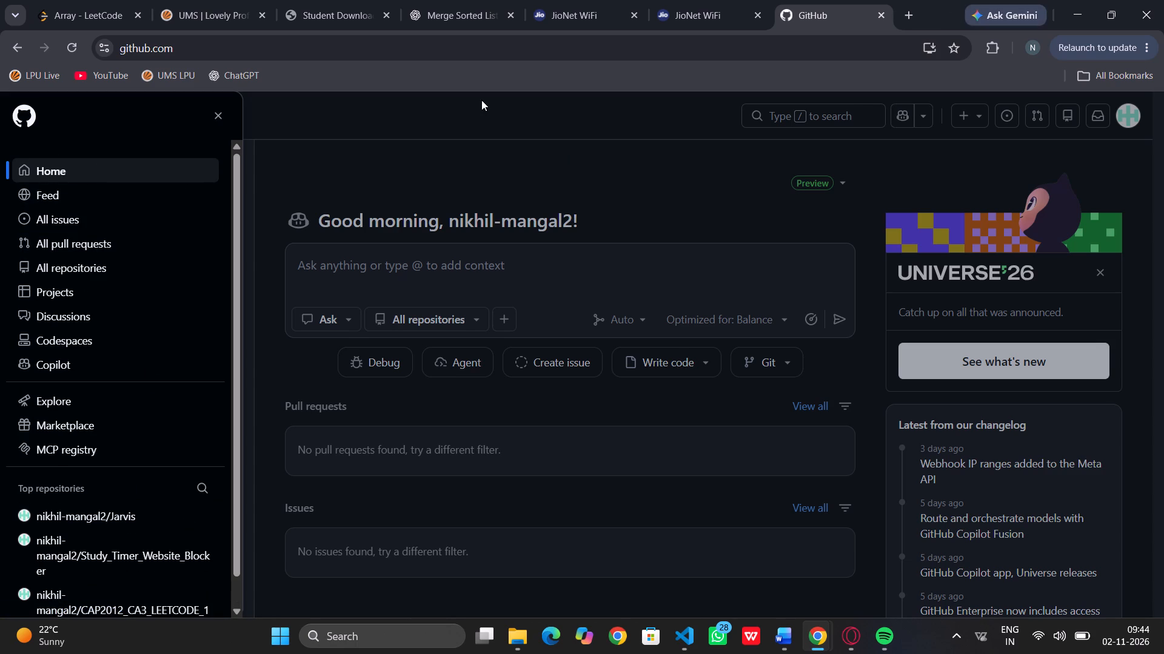
pyautogui.click(290, 43)
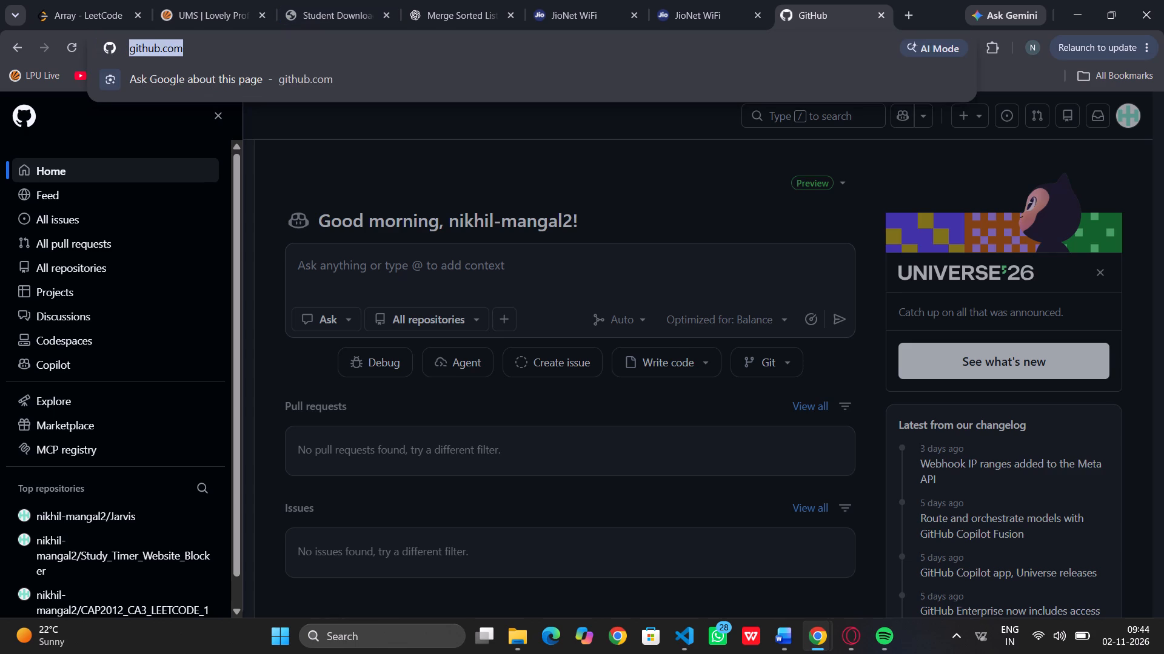
pyautogui.click(1129, 117)
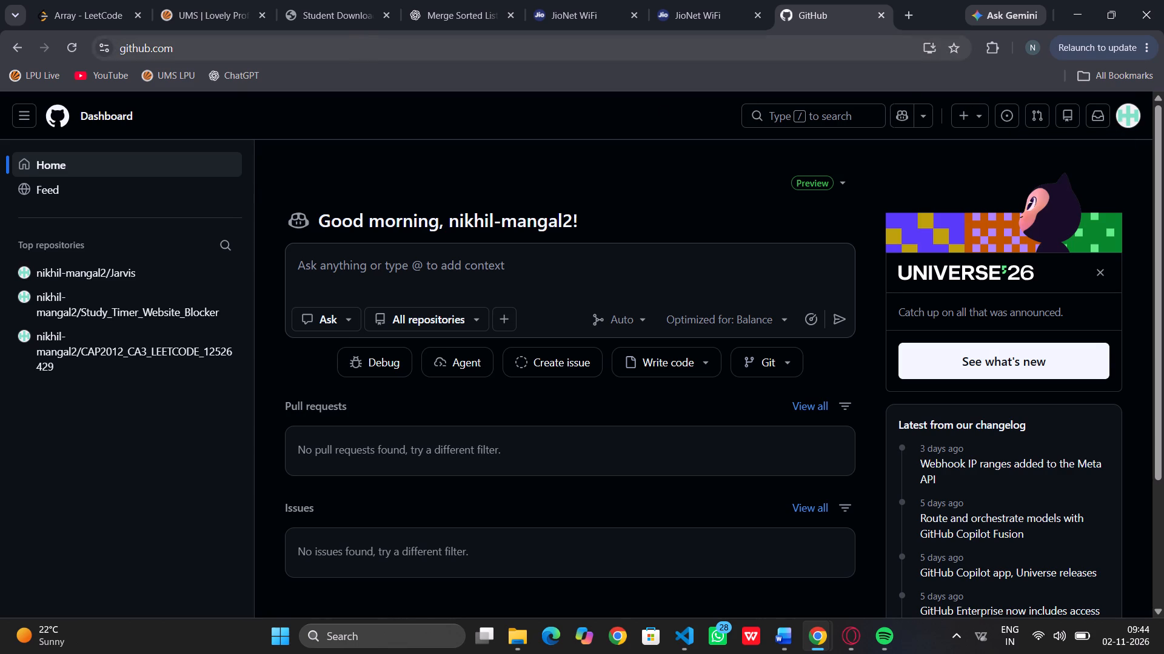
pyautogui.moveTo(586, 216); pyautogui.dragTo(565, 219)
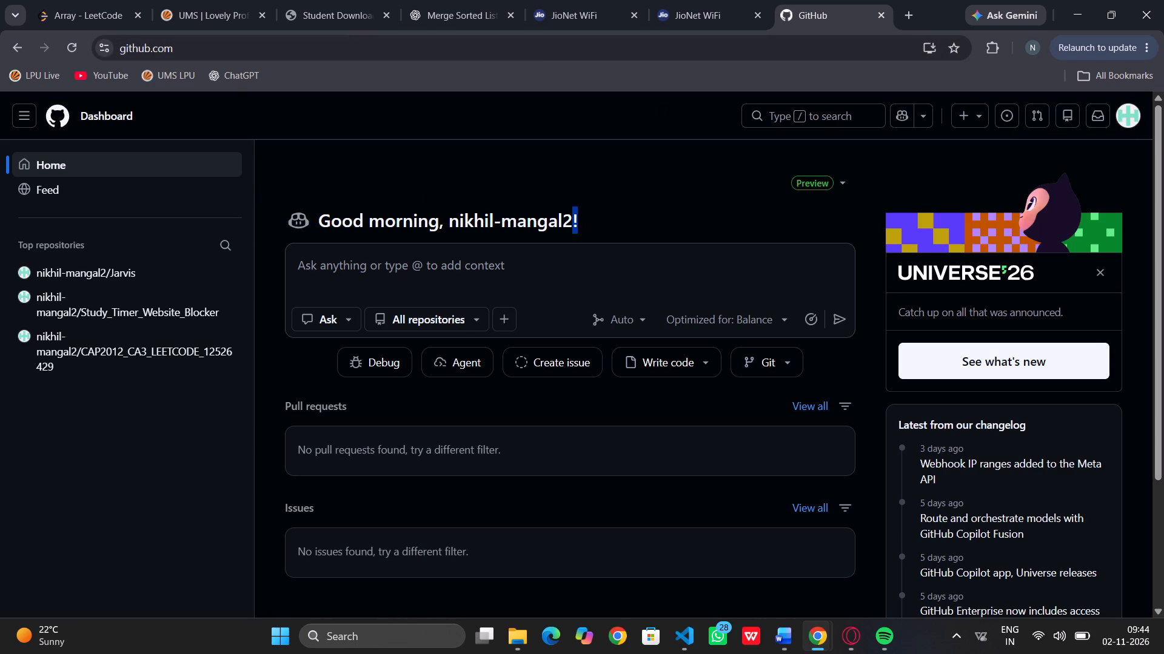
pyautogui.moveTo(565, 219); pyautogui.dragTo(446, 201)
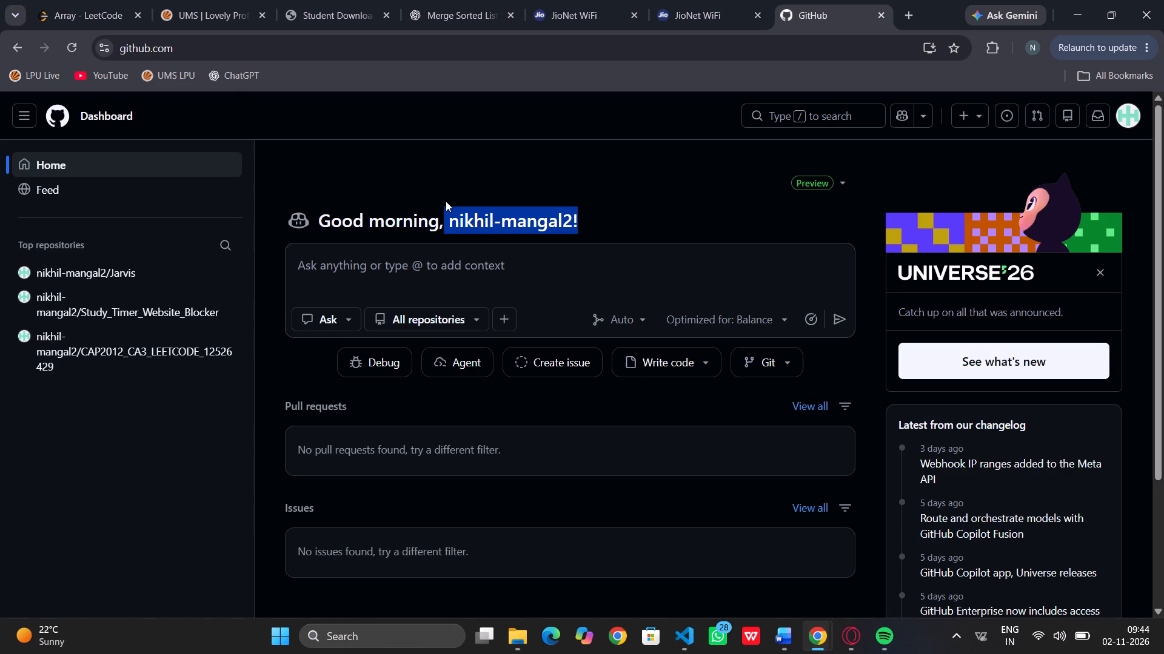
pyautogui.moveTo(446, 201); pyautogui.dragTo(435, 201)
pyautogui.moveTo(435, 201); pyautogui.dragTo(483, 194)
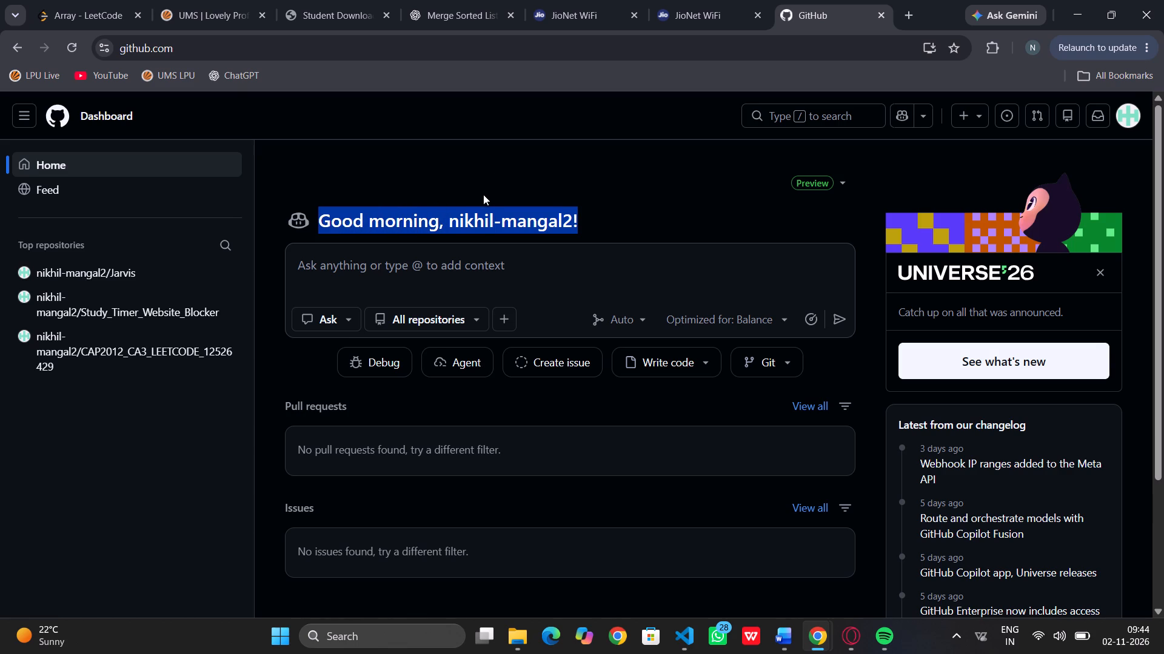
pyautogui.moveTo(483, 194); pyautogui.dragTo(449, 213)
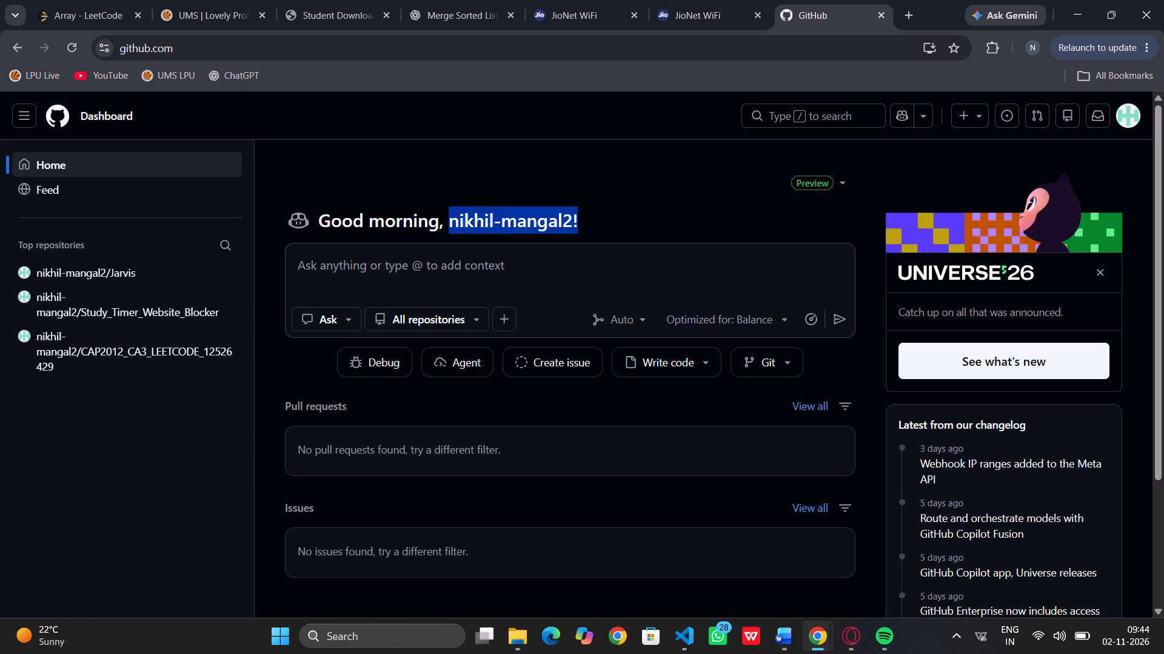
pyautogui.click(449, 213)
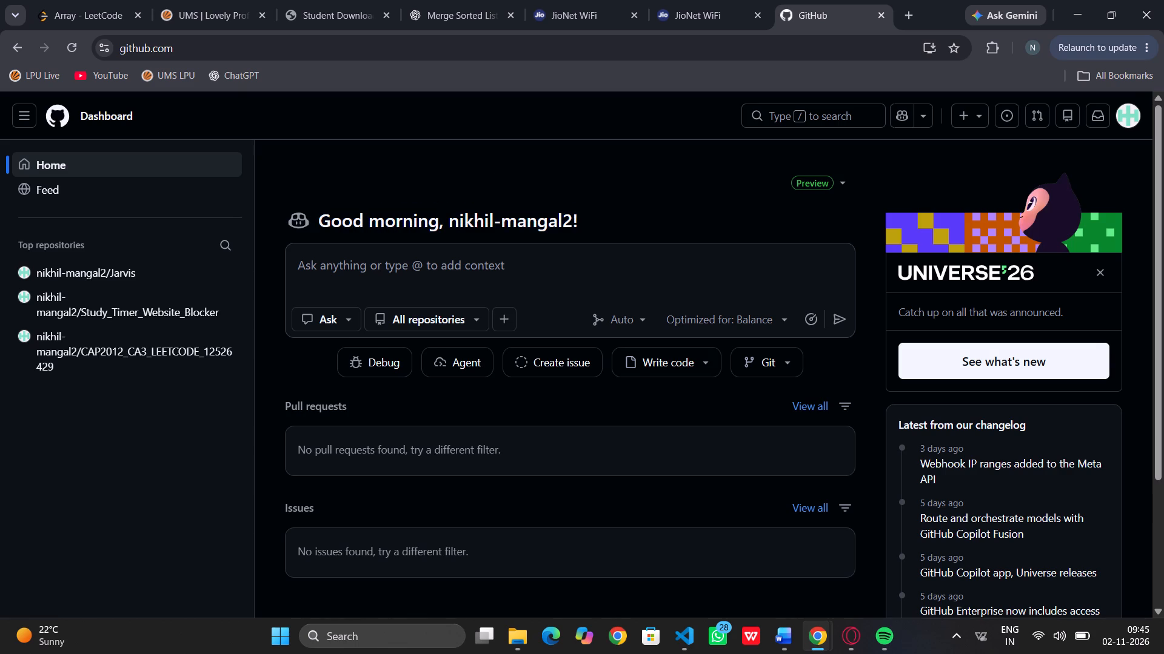
# In File Explorer, browse drive D: to Lpu Notes, Sem-1-Pdfs, CAP101M and open the old CV file cvnikhil.pdf.
pyautogui.click(520, 633)
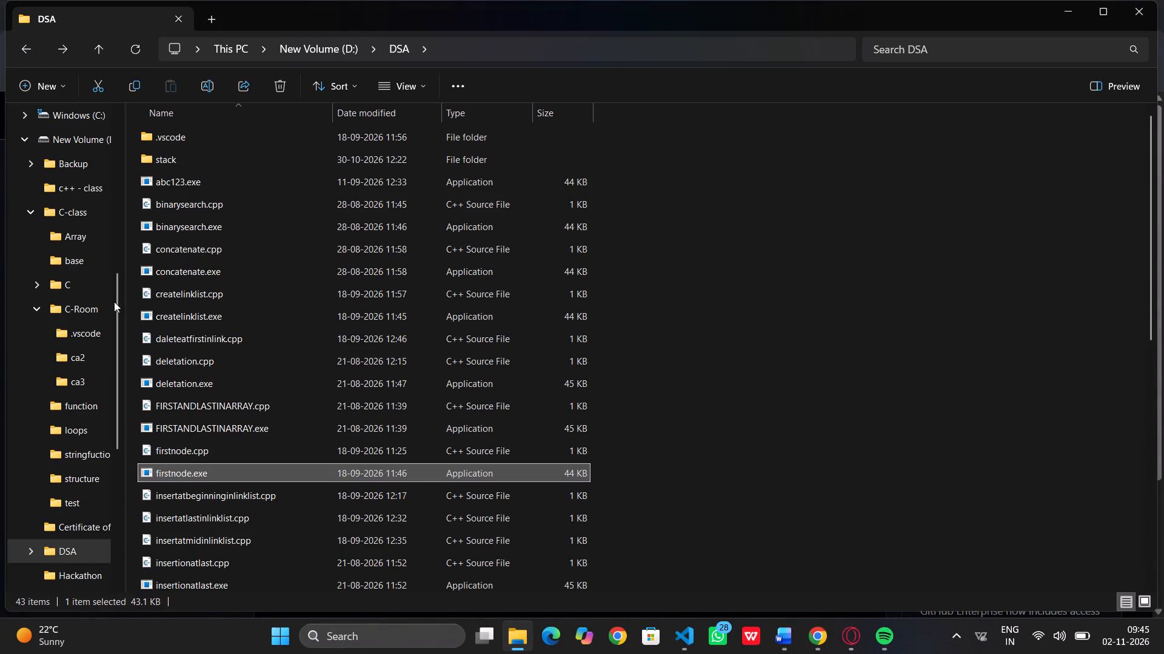
pyautogui.click(27, 47)
pyautogui.click(53, 139)
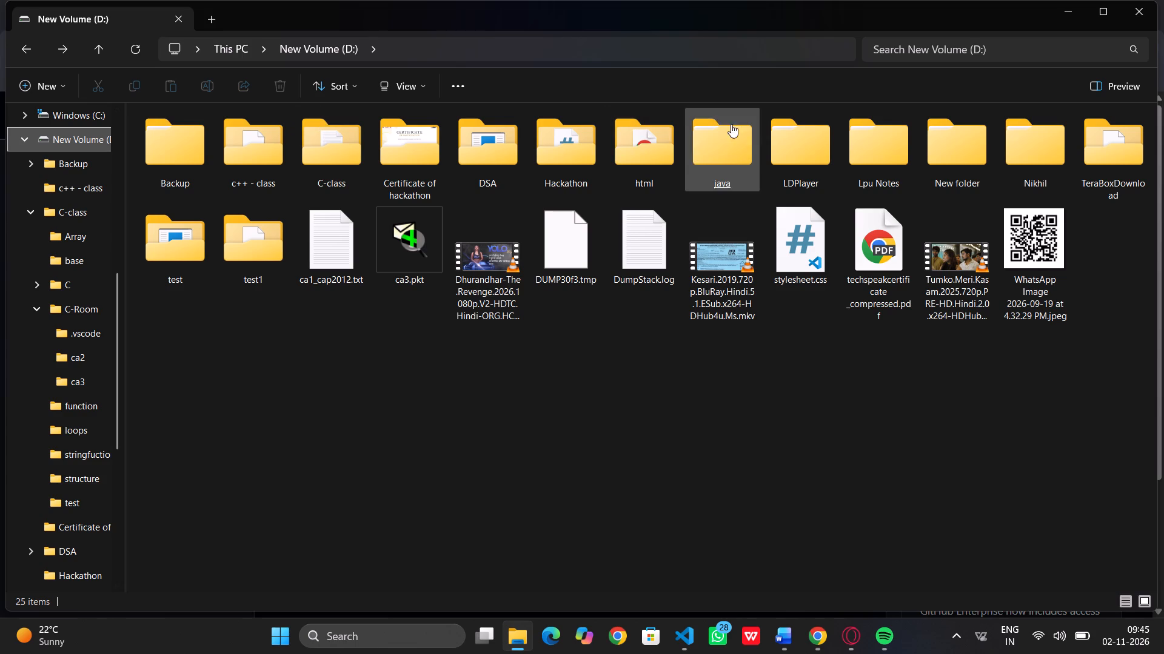
pyautogui.click(865, 145)
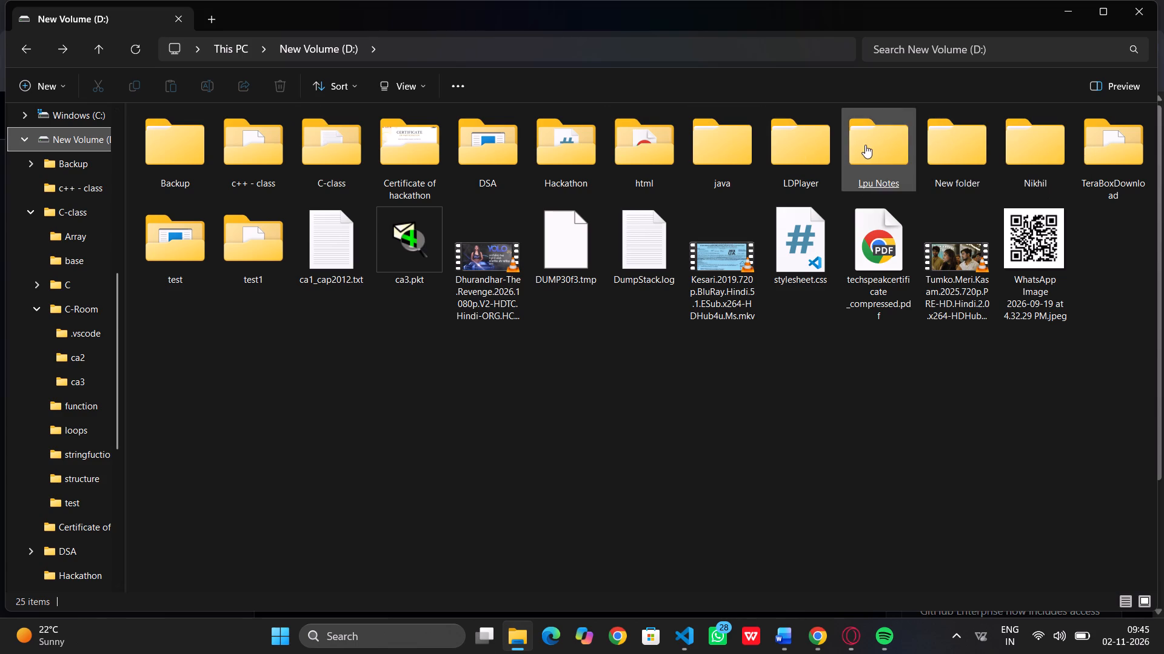
pyautogui.click(152, 160)
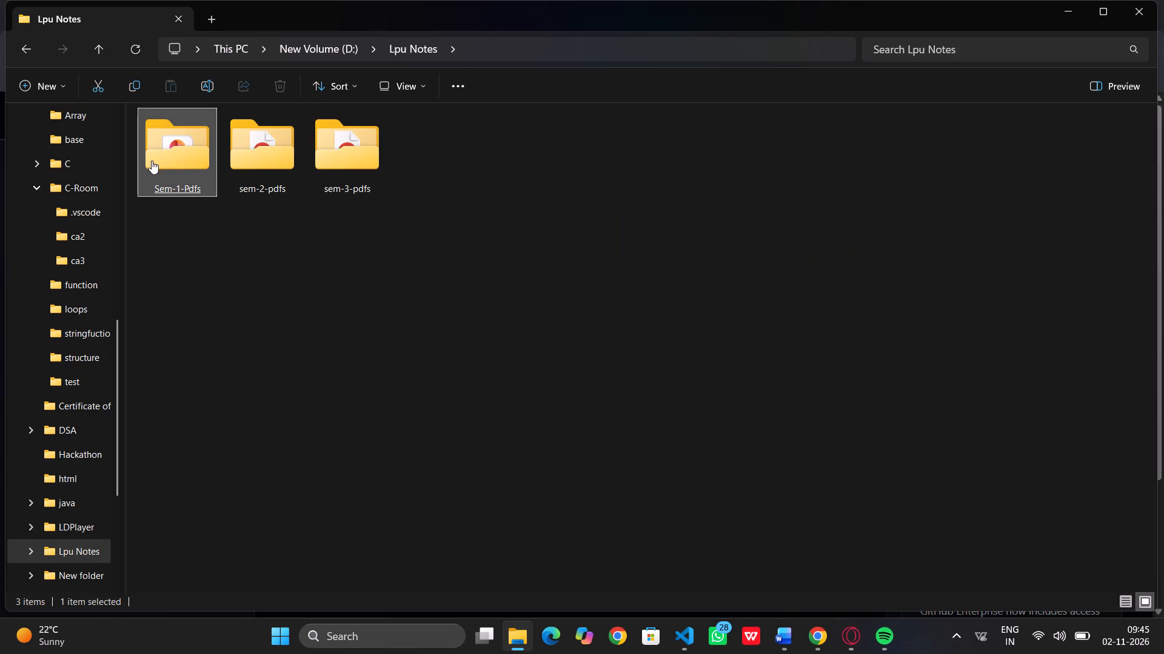
pyautogui.click(192, 163)
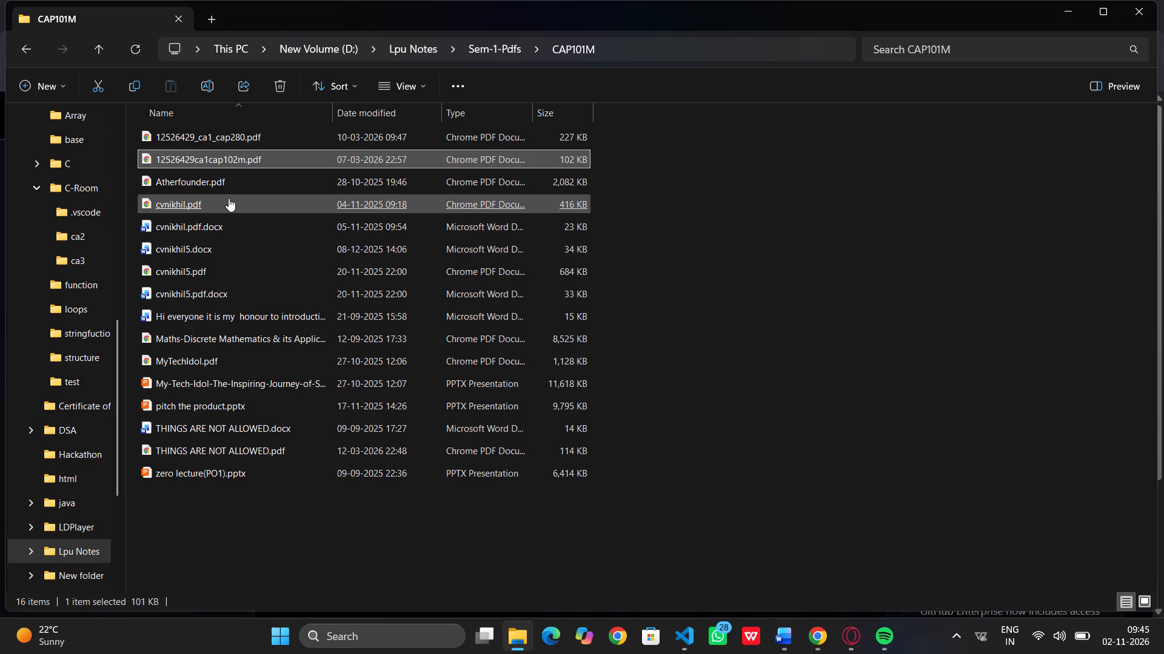
pyautogui.click(229, 198)
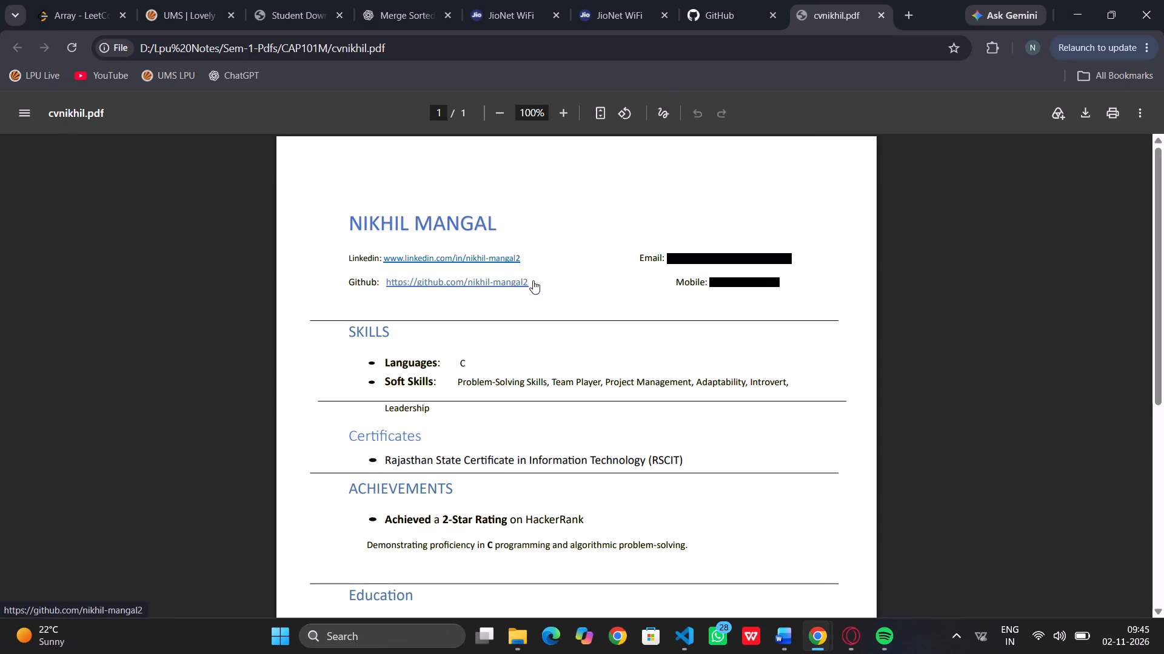
# Open the GitHub profile from the link in the old CV and copy the profile page's web address.
pyautogui.click(503, 277)
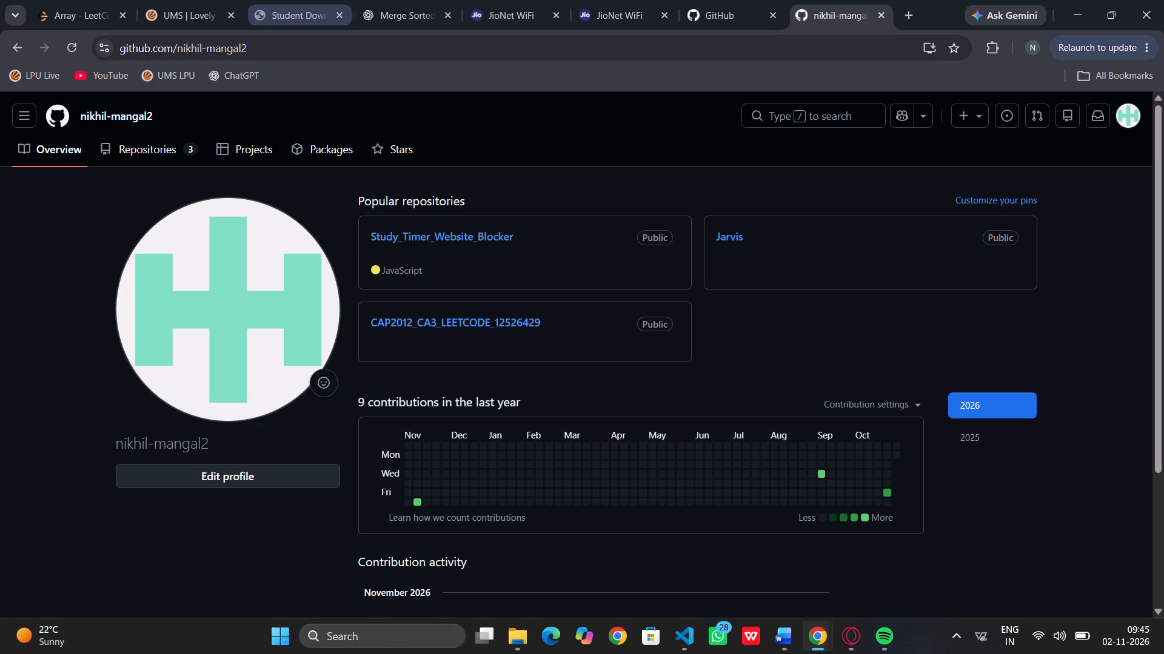
pyautogui.click(288, 53)
pyautogui.hotkey('ctrl', 'c')
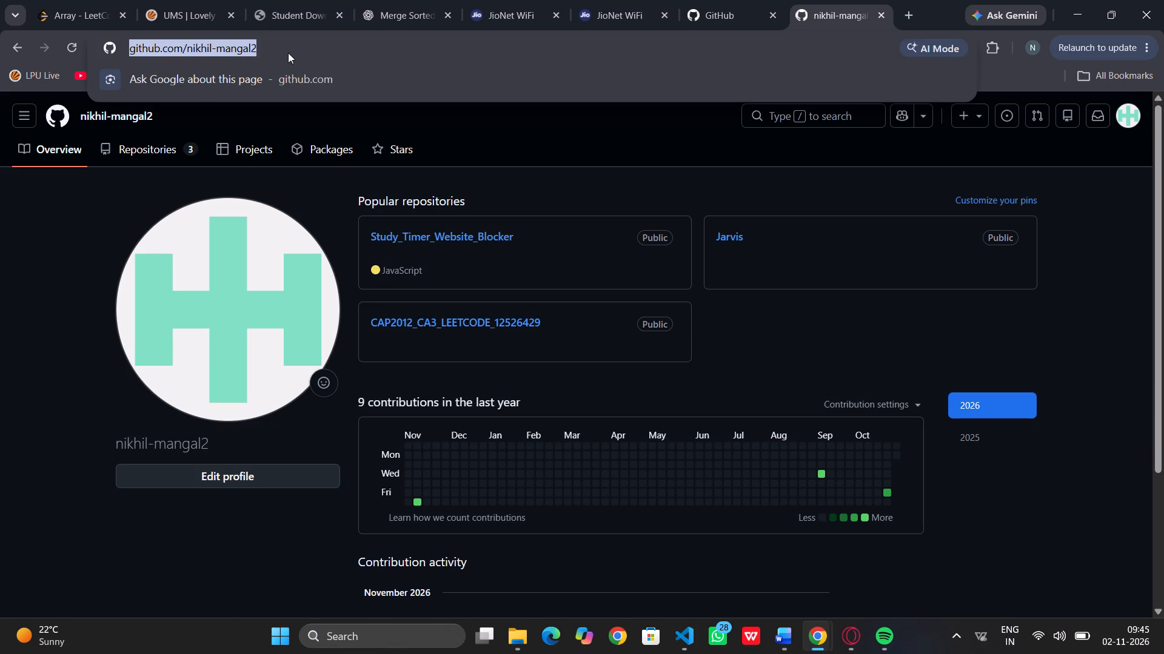
pyautogui.click(288, 53)
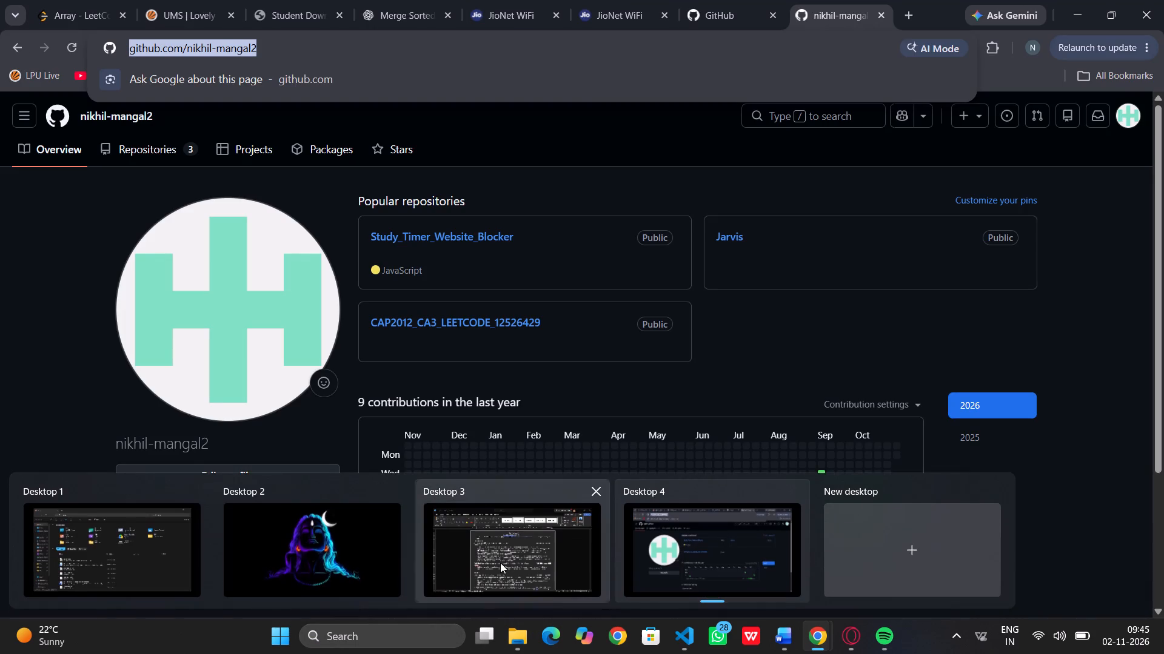
# On Desktop 3, replace the placeholder GitHub address and its "(for coders)" note in the Word CV's contact line with the copied profile address.
pyautogui.click(500, 563)
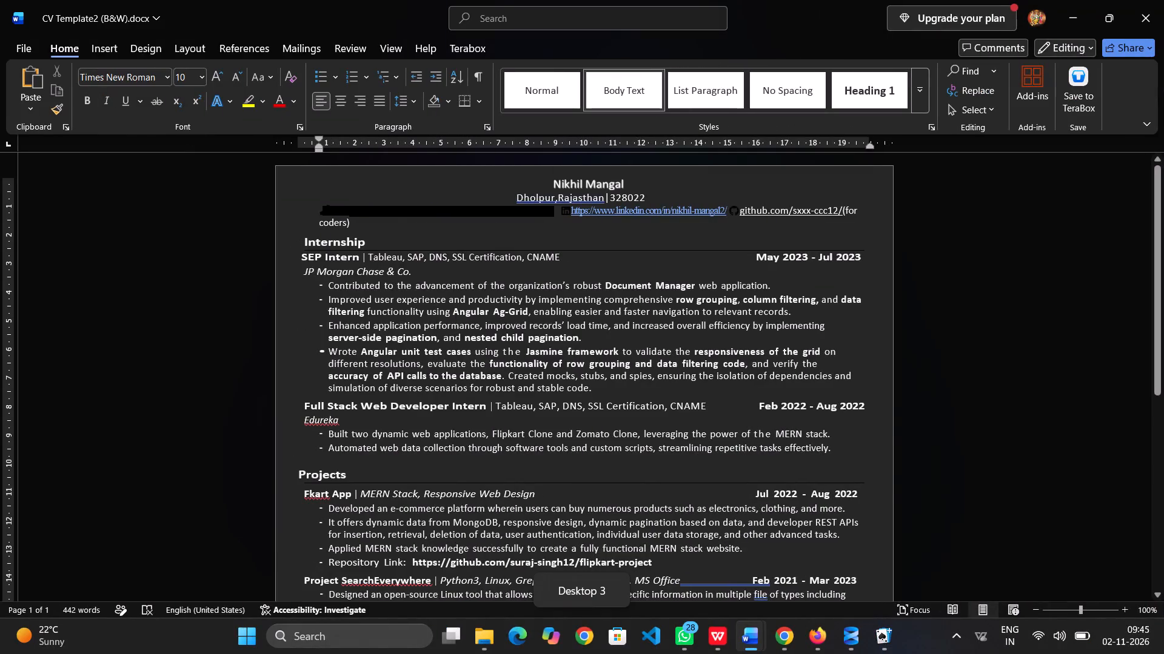
pyautogui.moveTo(741, 213); pyautogui.dragTo(886, 208)
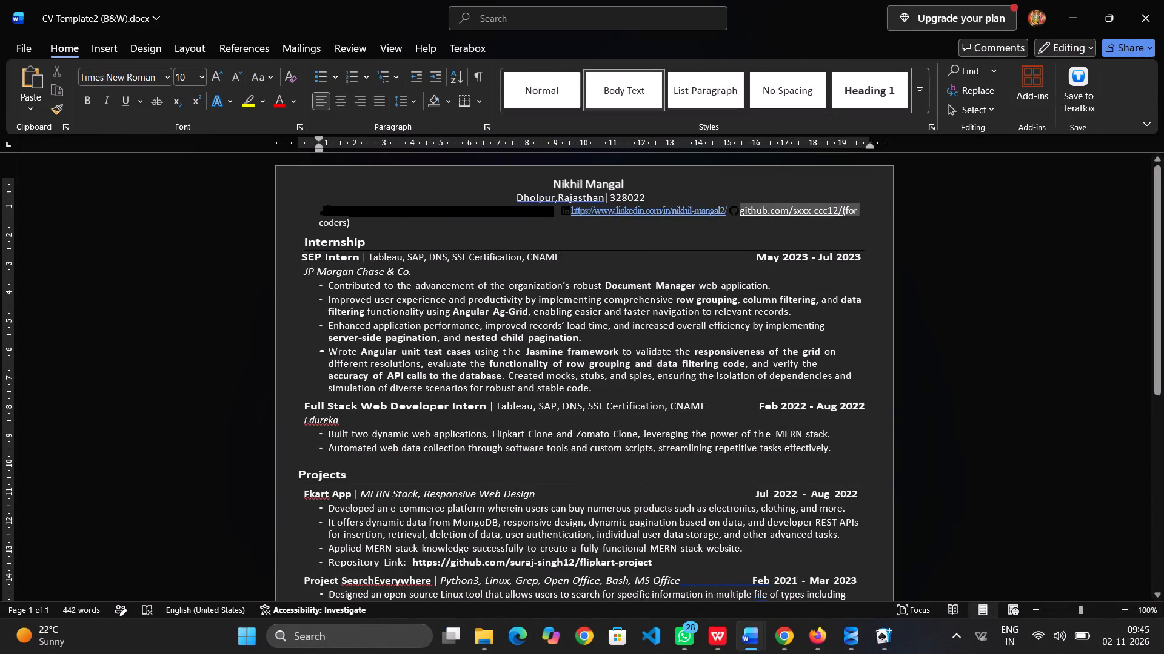
pyautogui.moveTo(886, 208); pyautogui.dragTo(897, 208)
pyautogui.press('BackSpace')
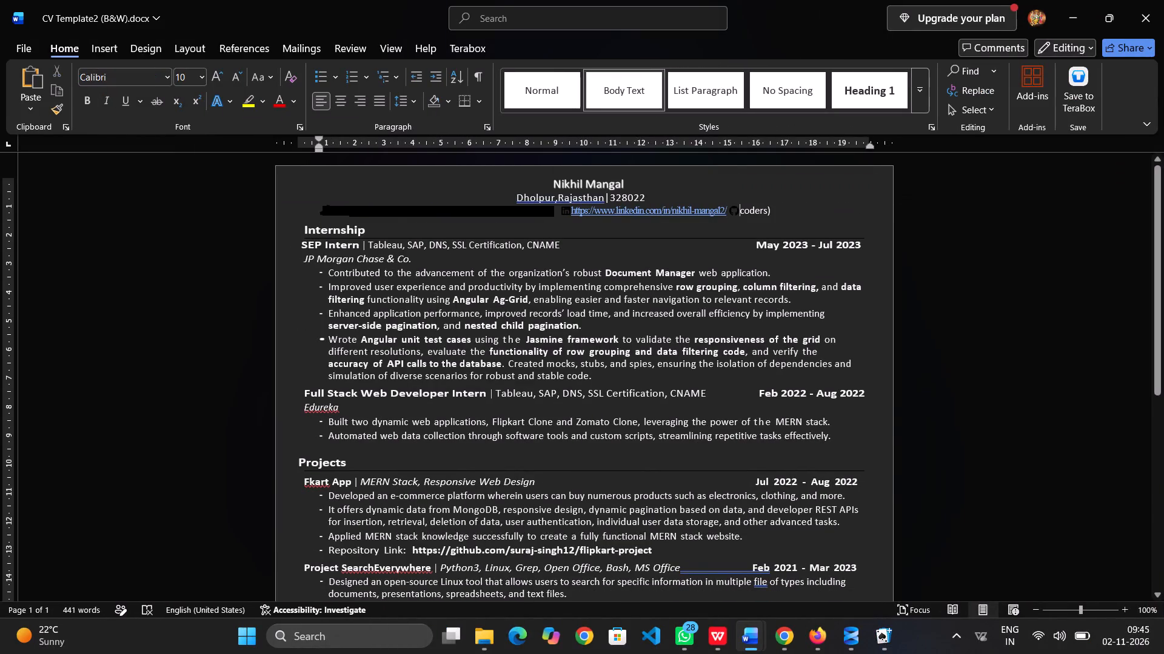
pyautogui.hotkey('ctrl', 'v')
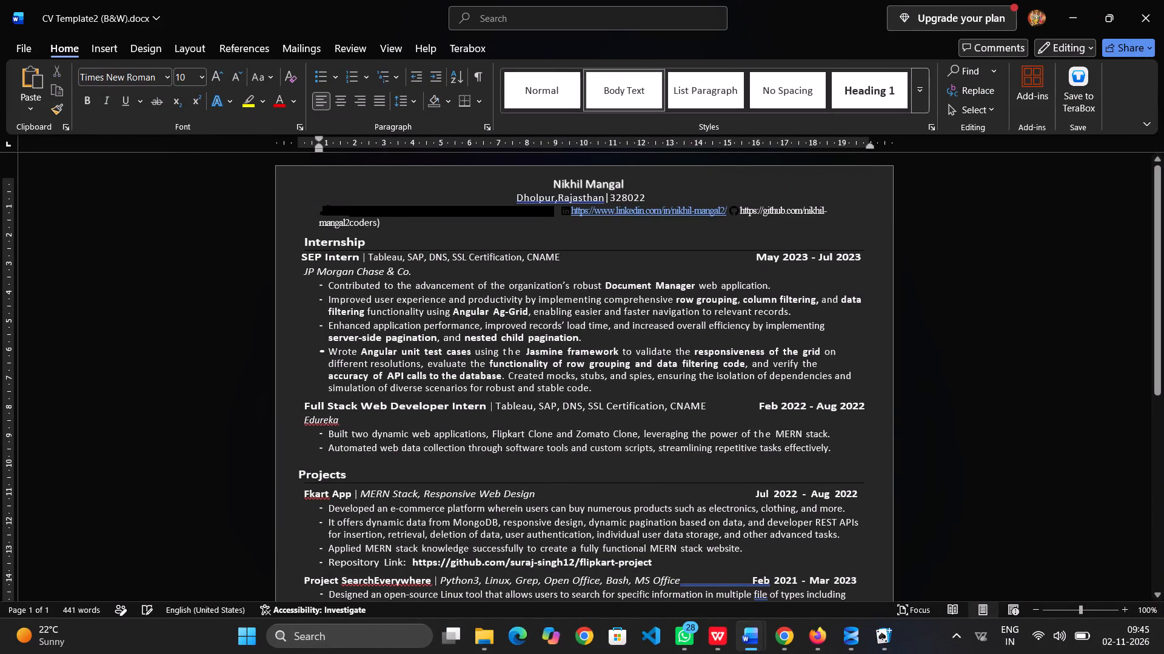
pyautogui.click(409, 224)
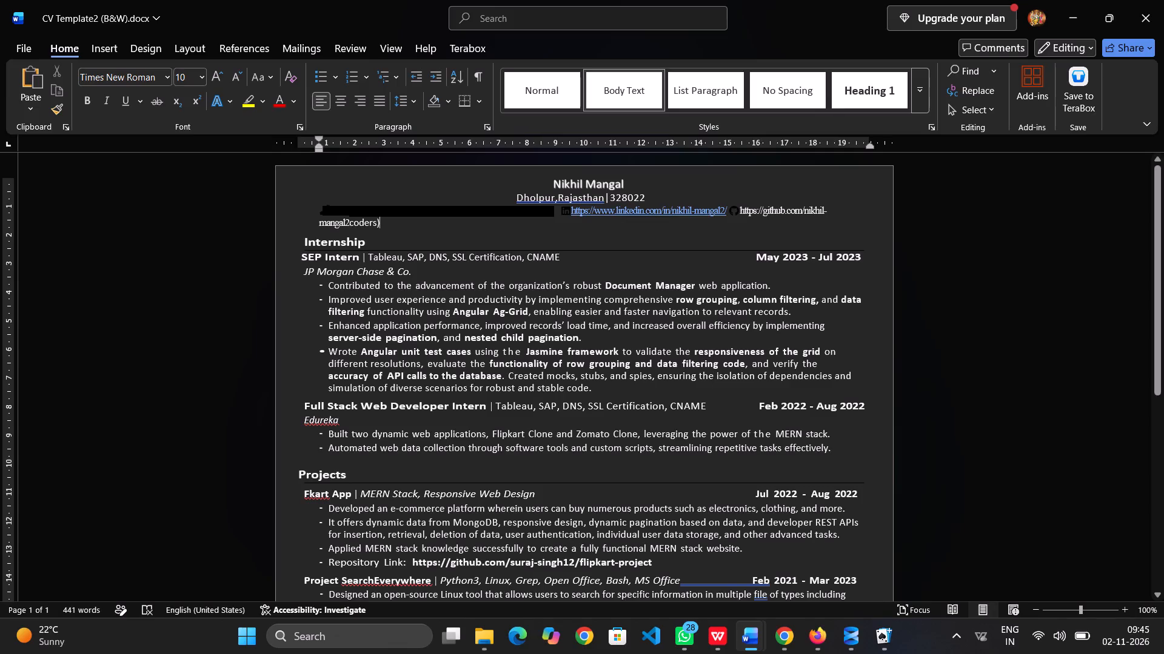
pyautogui.press('BackSpace')
pyautogui.press('BackSpace')
pyautogui.press('BackSpace')
pyautogui.press('BackSpace')
pyautogui.press('BackSpace')
pyautogui.press('BackSpace')
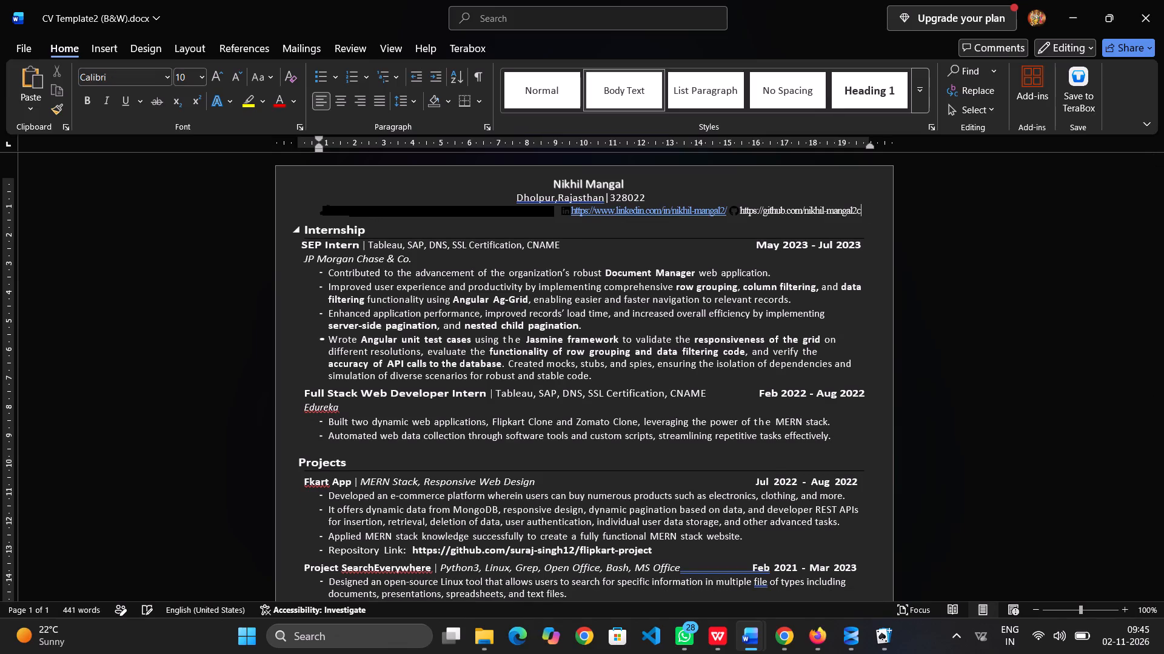
pyautogui.press('BackSpace')
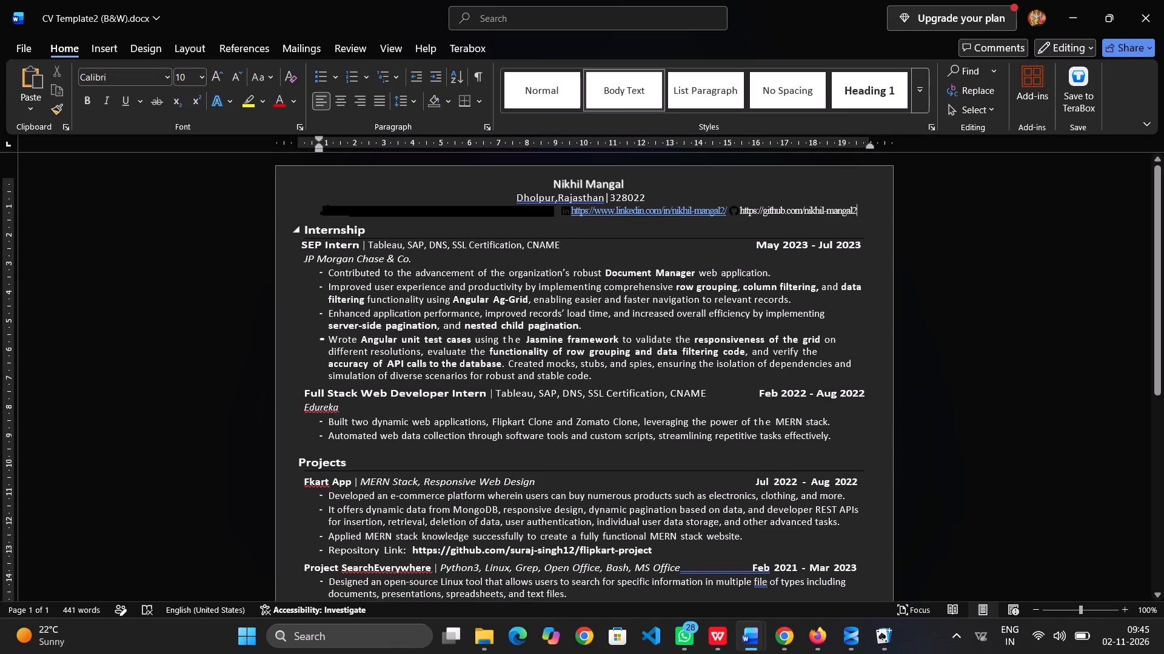
# Delete the whole Internship section, including both sample internships and the leftover blank line above Projects.
pyautogui.moveTo(305, 228); pyautogui.dragTo(419, 415)
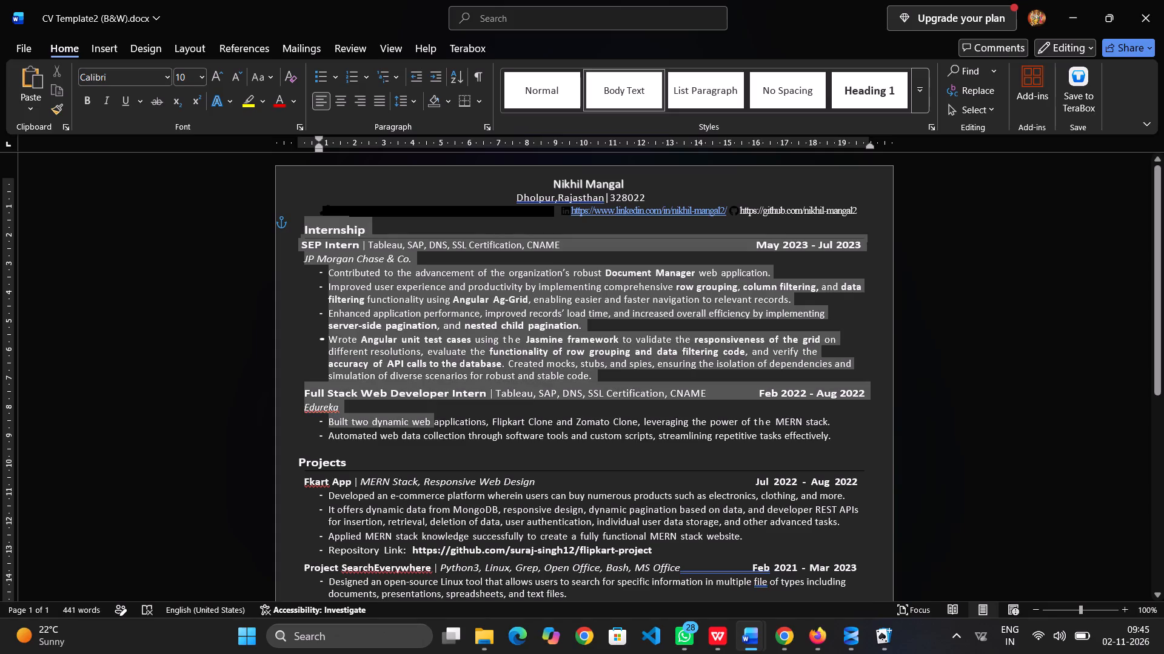
pyautogui.moveTo(419, 415); pyautogui.dragTo(697, 432)
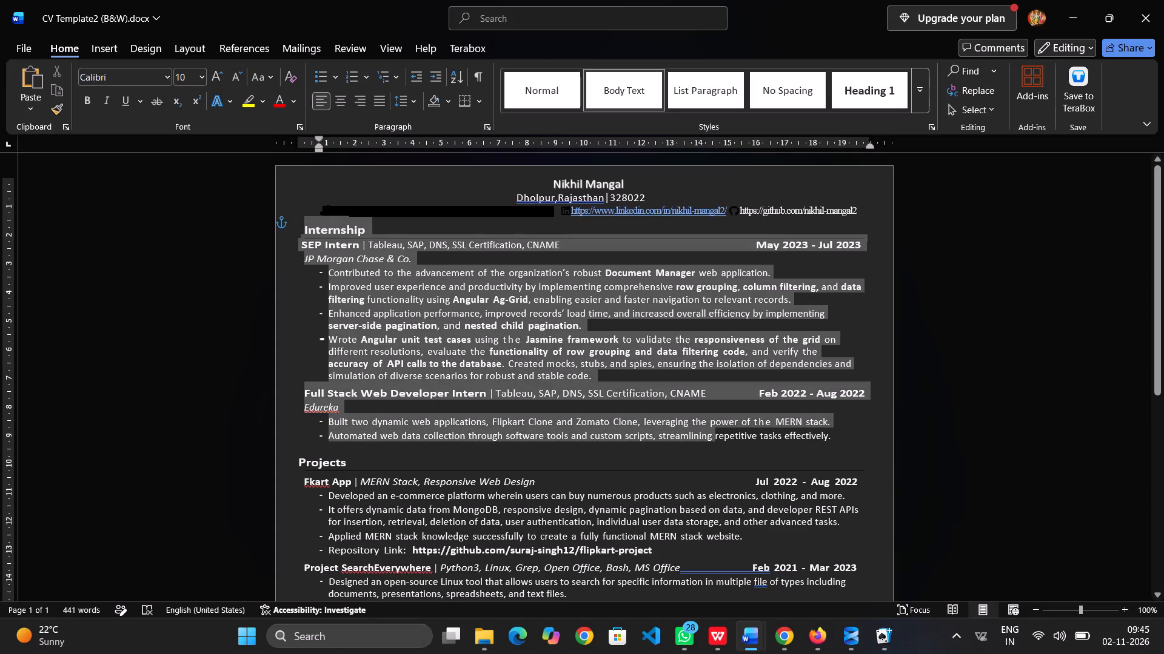
pyautogui.moveTo(697, 432); pyautogui.dragTo(833, 431)
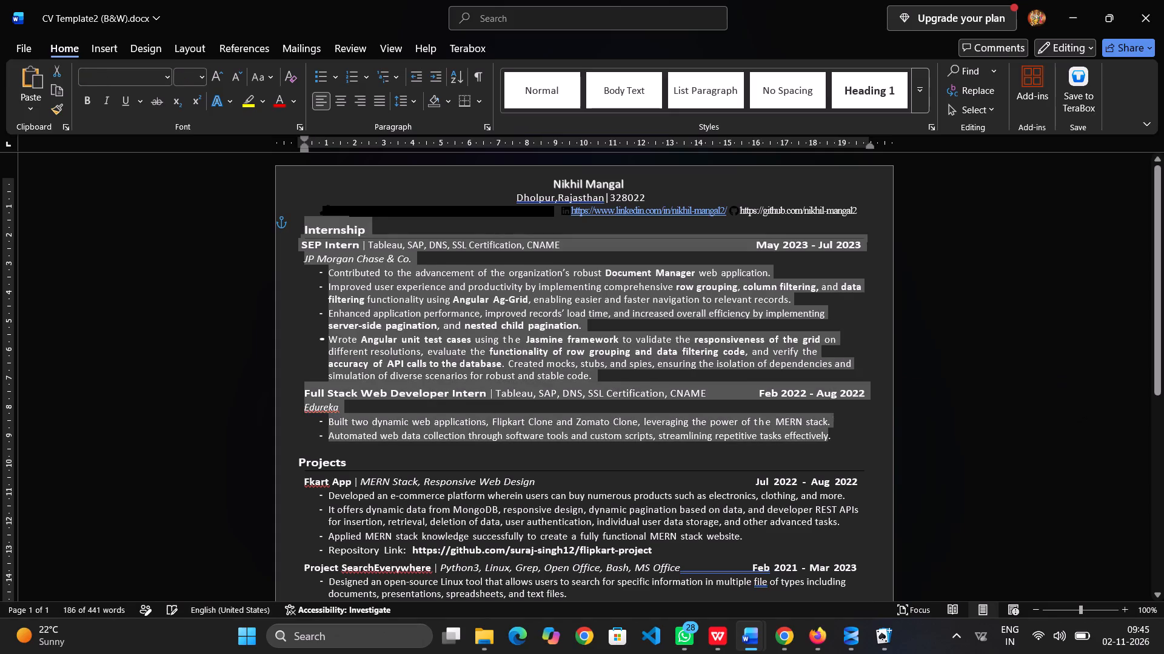
pyautogui.press('BackSpace')
pyautogui.press('BackSpace')
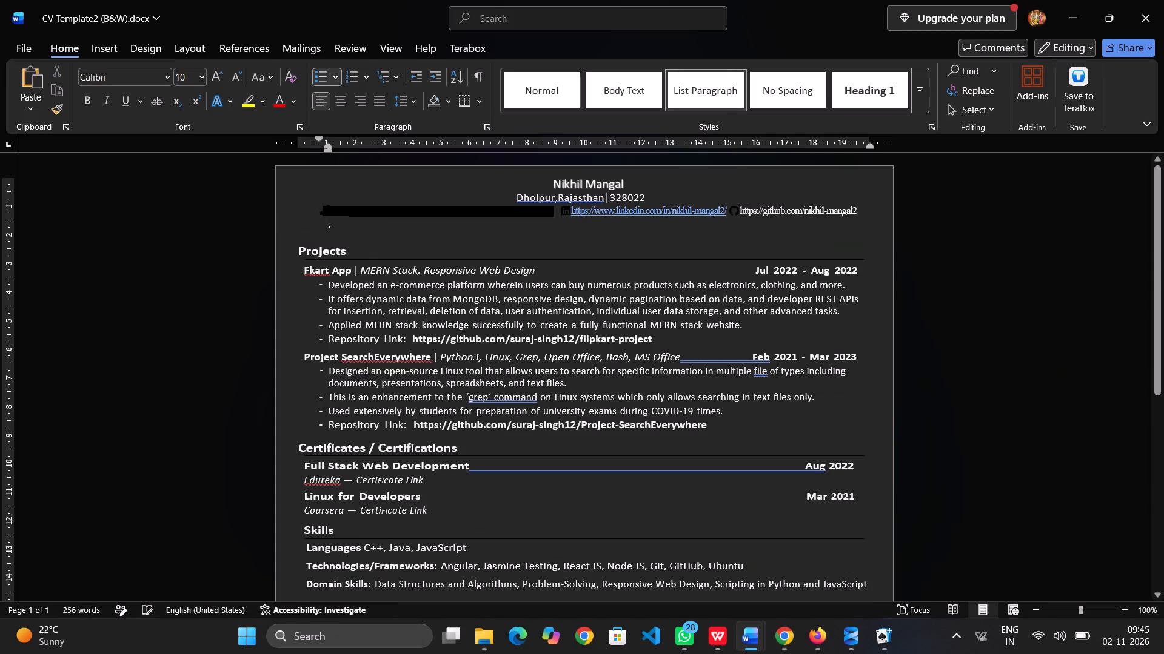
pyautogui.press('BackSpace')
pyautogui.press('Right')
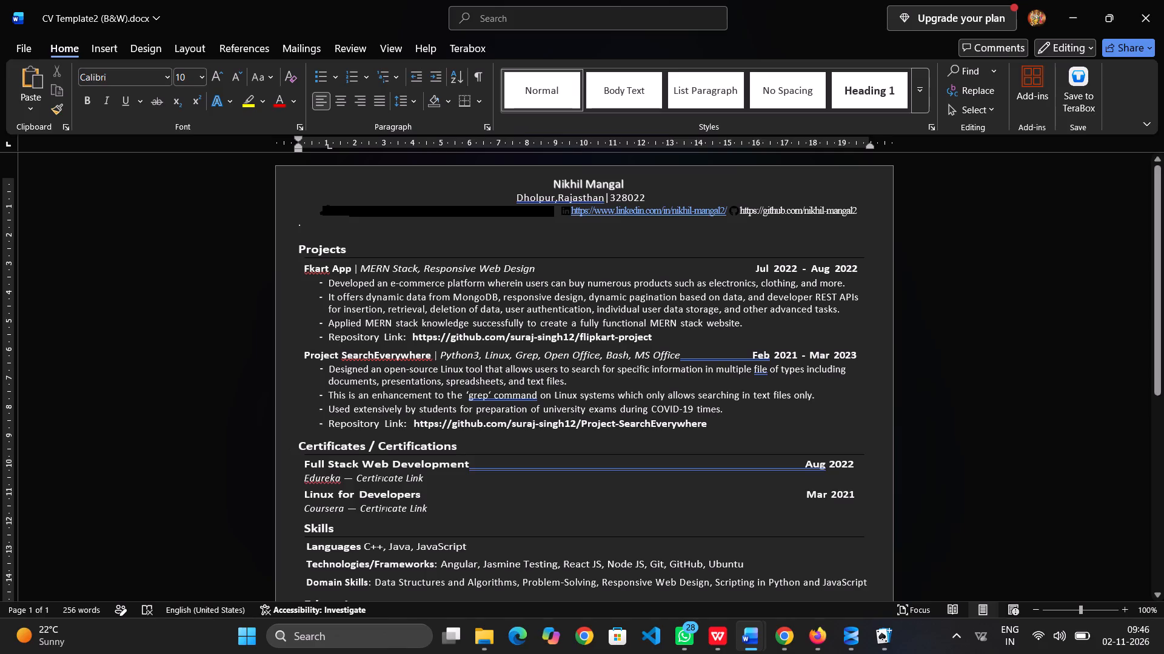
pyautogui.press('BackSpace')
pyautogui.press('BackSpace')
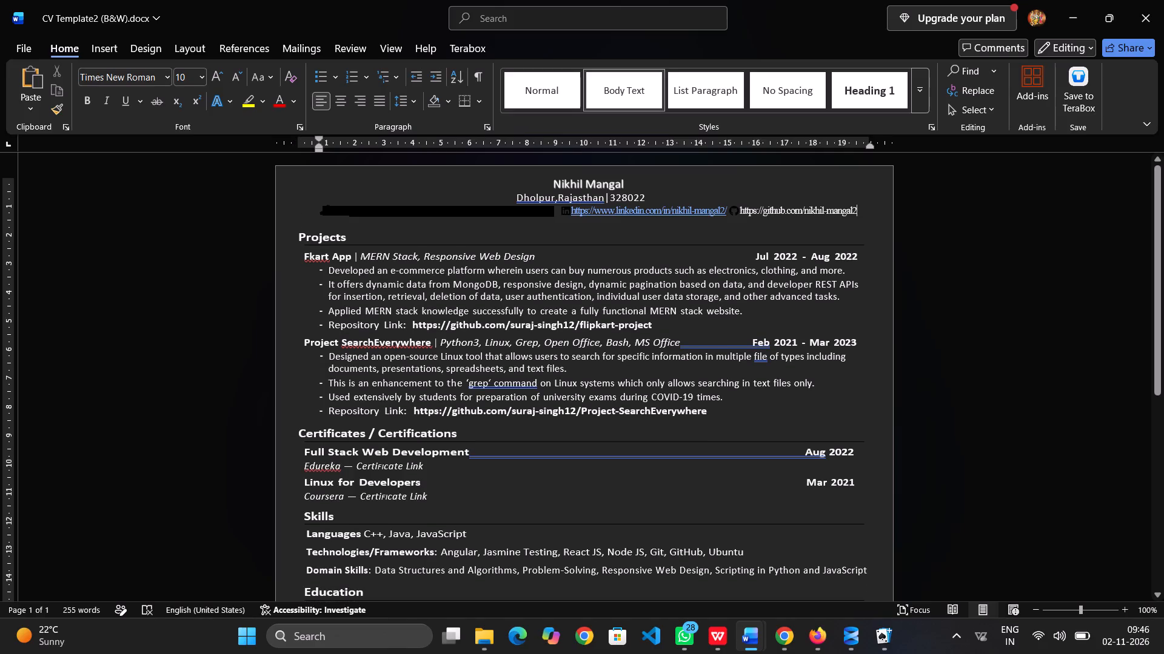
# Delete the Full Stack Web Development and Linux for Developers sample entries under Certificates / Certifications.
pyautogui.moveTo(306, 451); pyautogui.dragTo(428, 482)
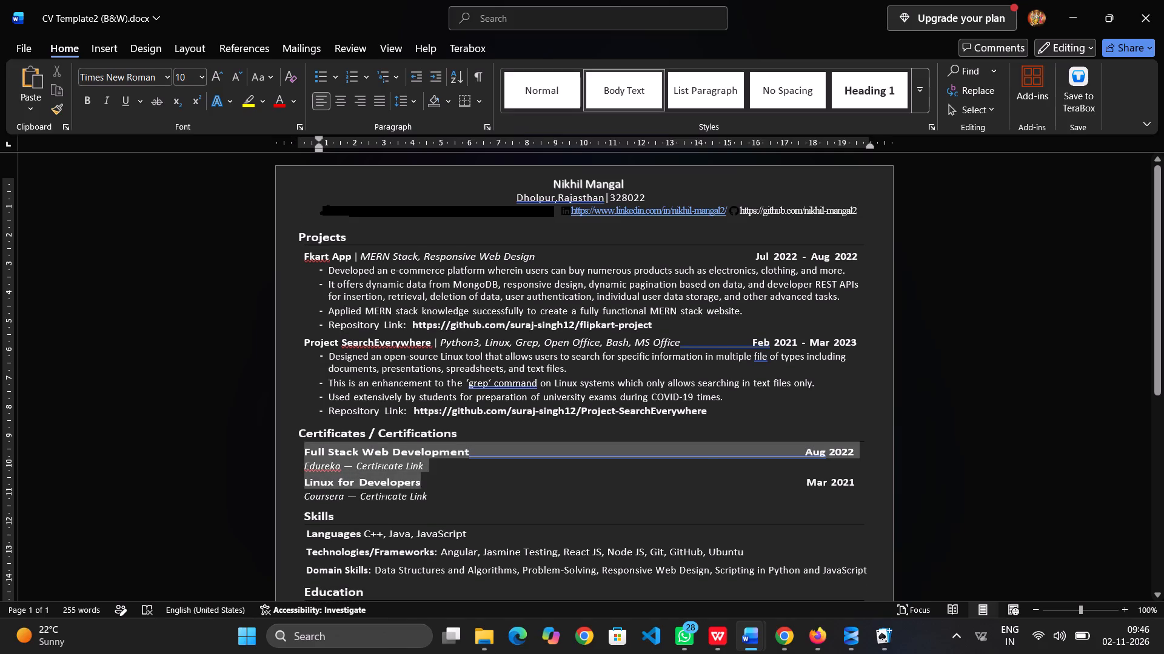
pyautogui.moveTo(428, 482); pyautogui.dragTo(438, 490)
pyautogui.press('BackSpace')
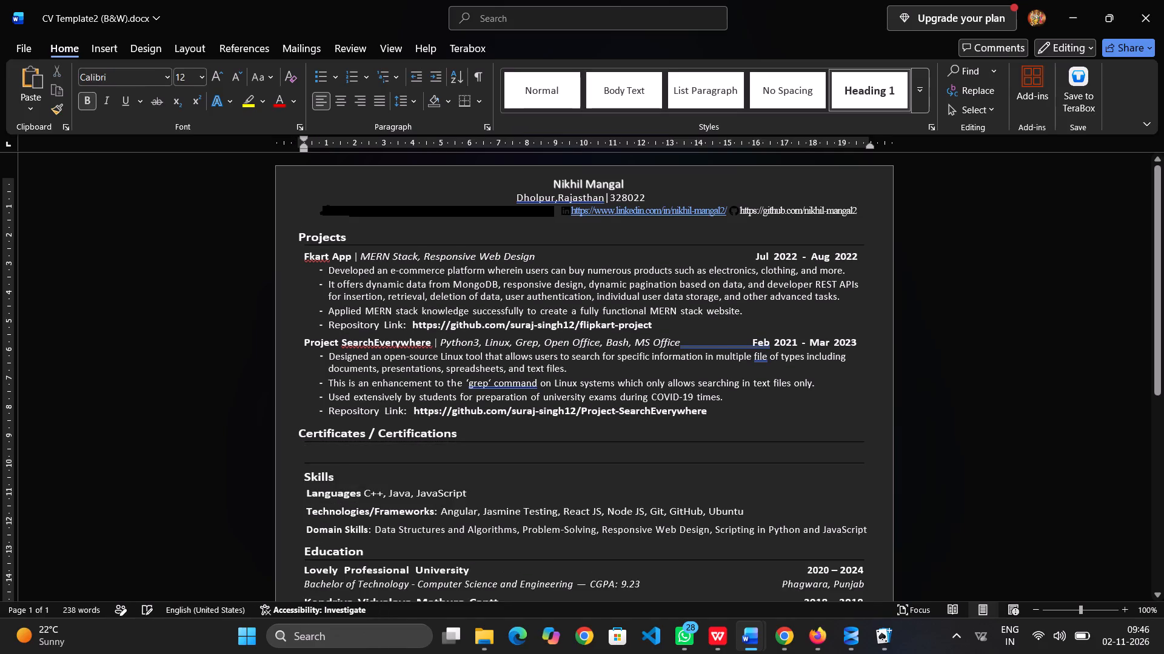
# Add the certificate title "Opetating System Fundamental" on a new line directly under the Certificates / Certifications heading.
pyautogui.click(323, 448)
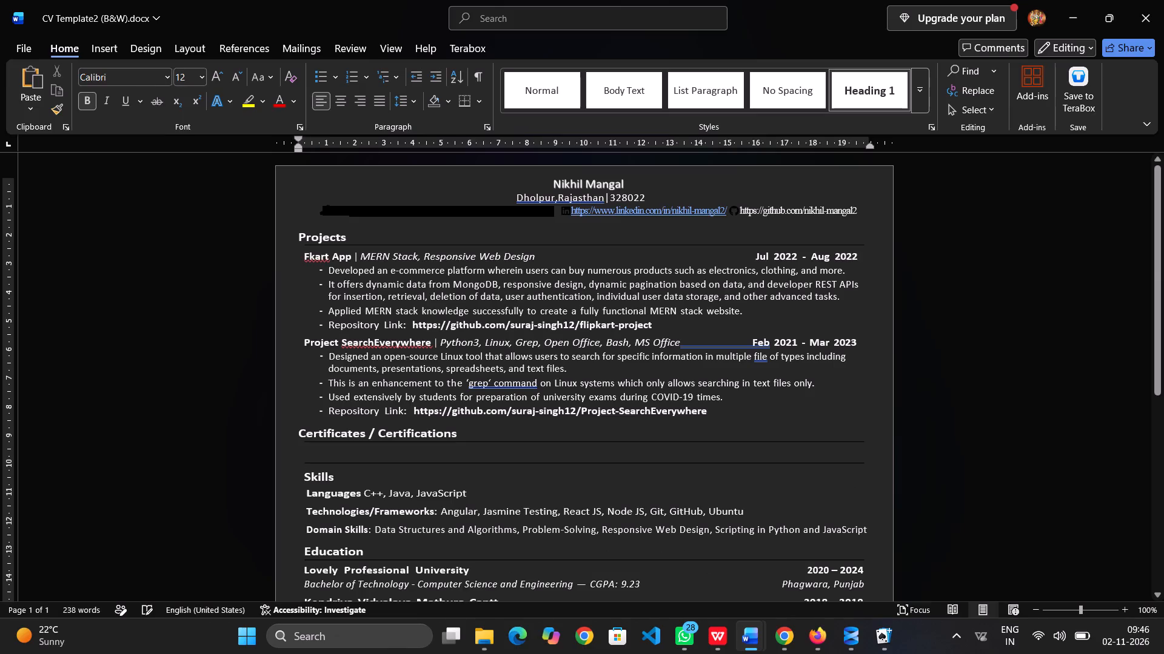
pyautogui.click(315, 450)
pyautogui.click(461, 431)
pyautogui.hotkey('shift', 'Return')
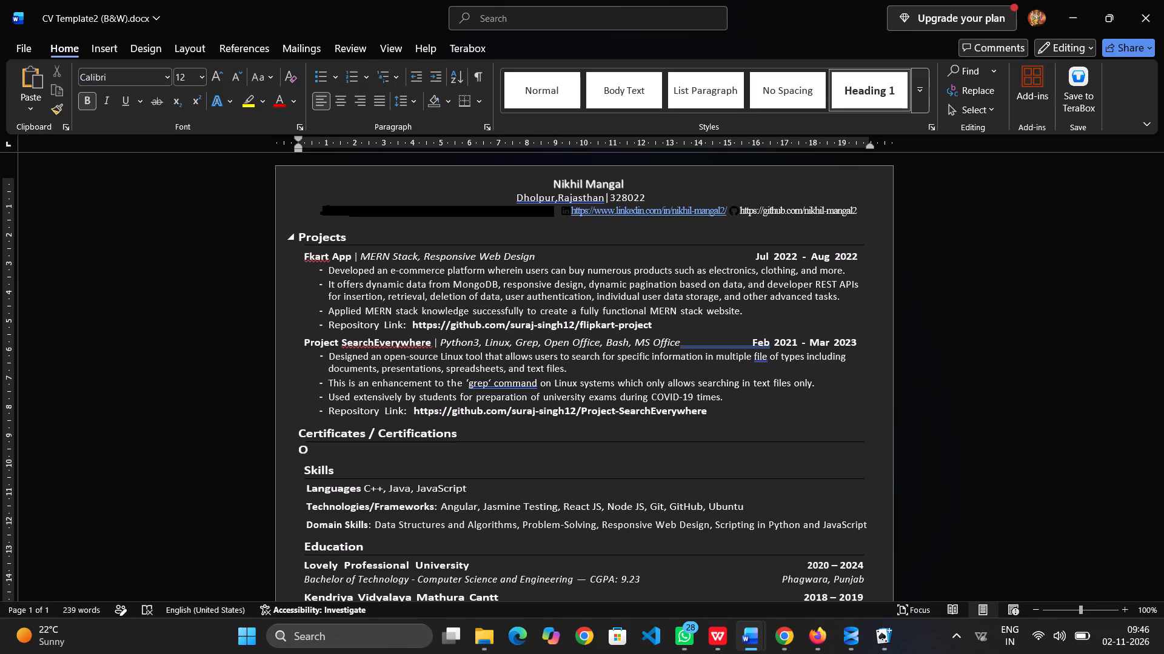
pyautogui.write('pe')
pyautogui.write('tating')
pyautogui.press('space')
pyautogui.write('syste')
pyautogui.write('m')
pyautogui.press('space')
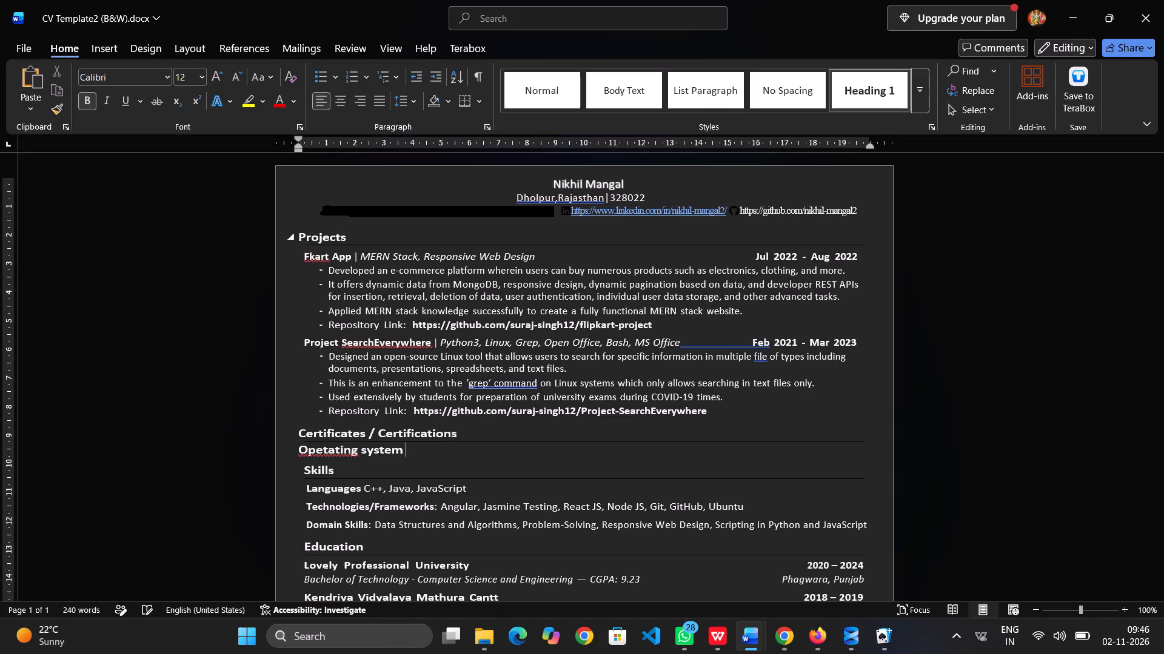
pyautogui.press('Left')
pyautogui.press('Left')
pyautogui.press('Left')
pyautogui.press('Left')
pyautogui.press('Left')
pyautogui.press('Left')
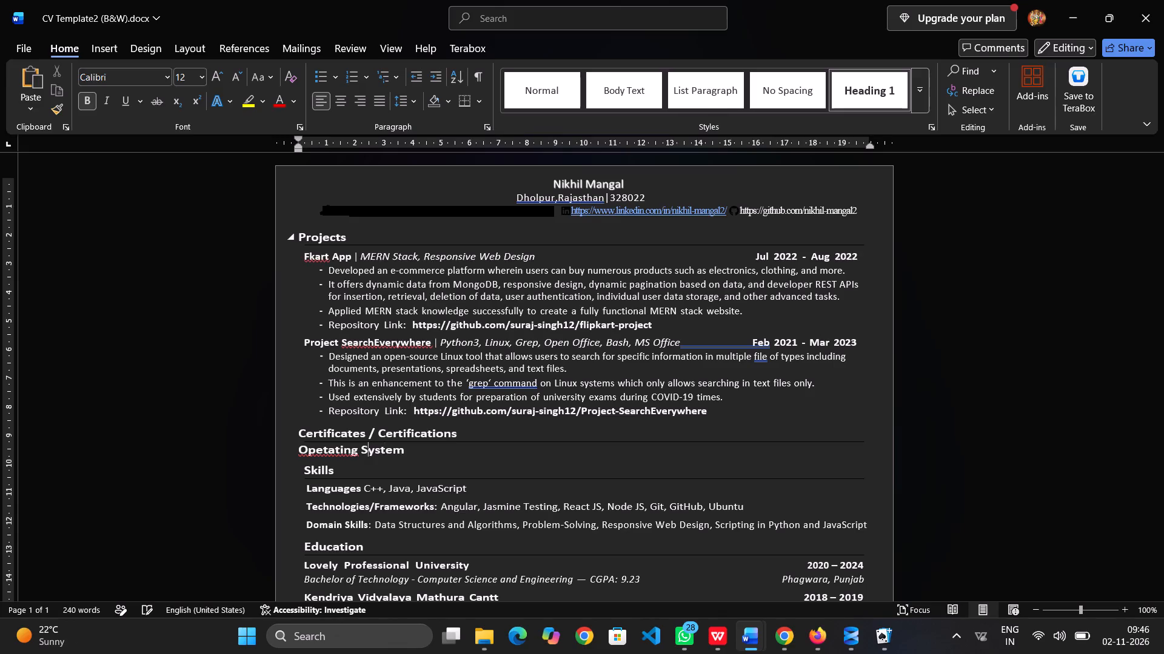
pyautogui.press('Right')
pyautogui.press('Right')
pyautogui.press('Right')
pyautogui.press('Right')
pyautogui.press('Right')
pyautogui.press('space')
pyautogui.write('undamental')
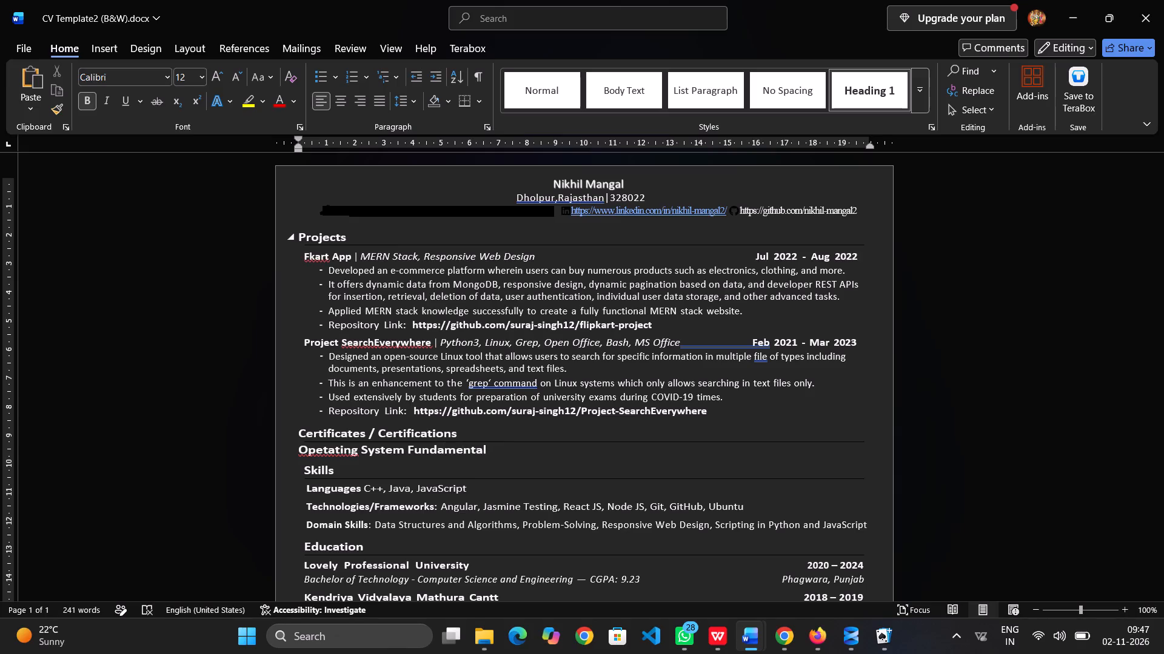
# Add the issuer "NPTEL -IIT BOMBAY" on a new line below the operating system certificate title.
pyautogui.hotkey('shift', 'Return')
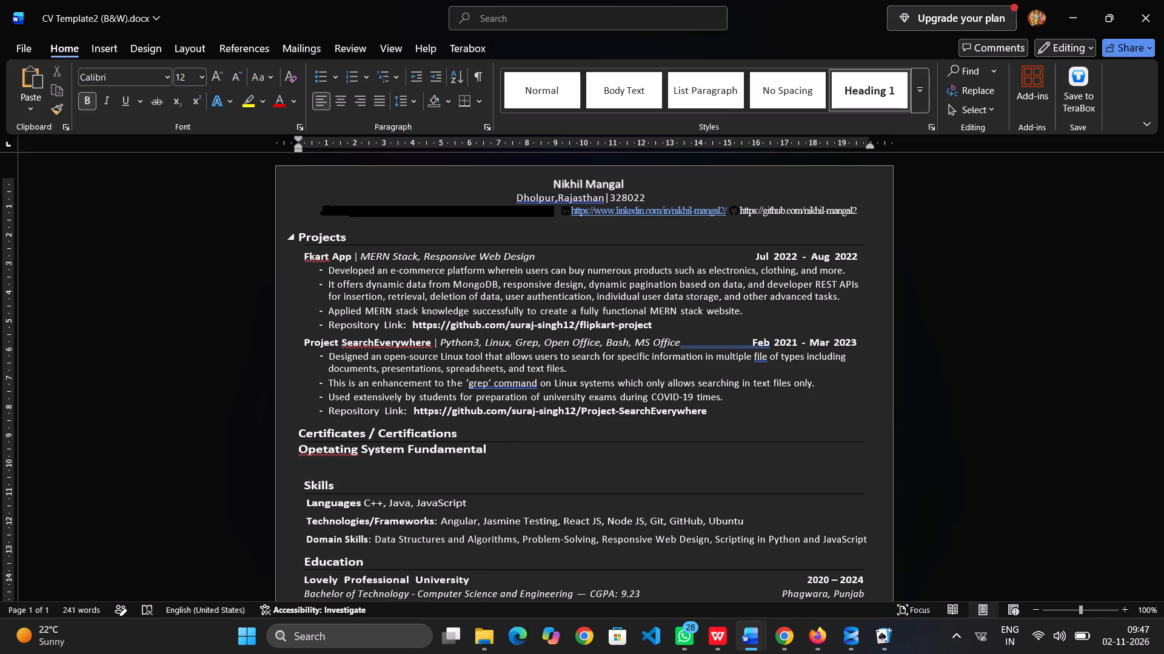
pyautogui.press('n')
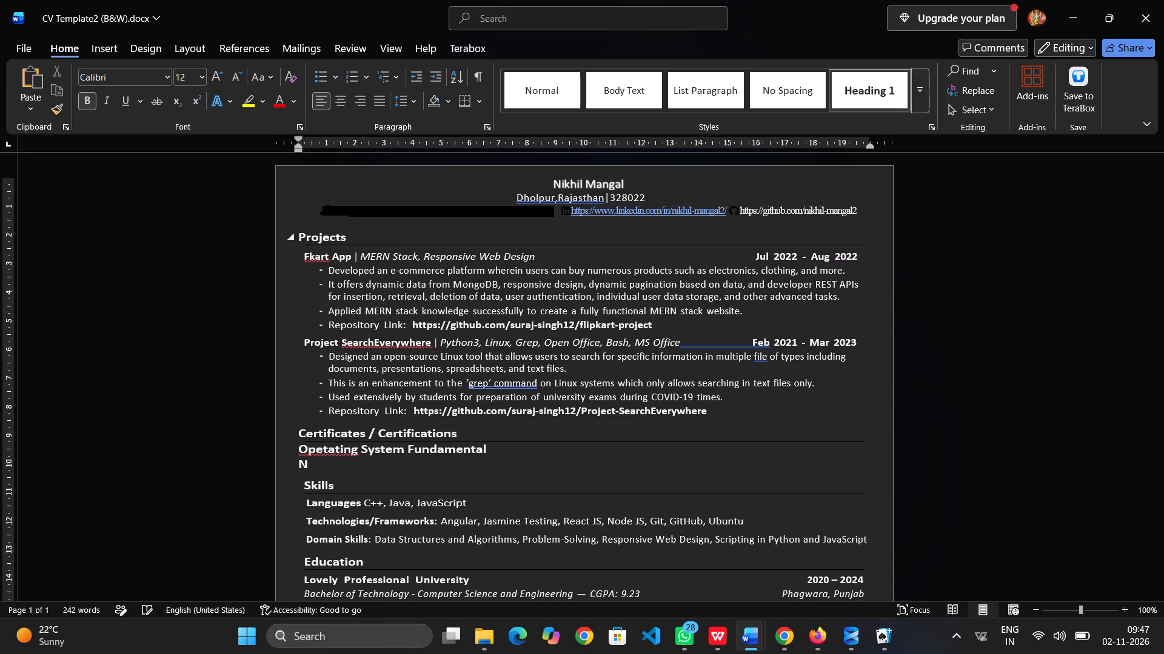
pyautogui.write('PTEL')
pyautogui.press('space')
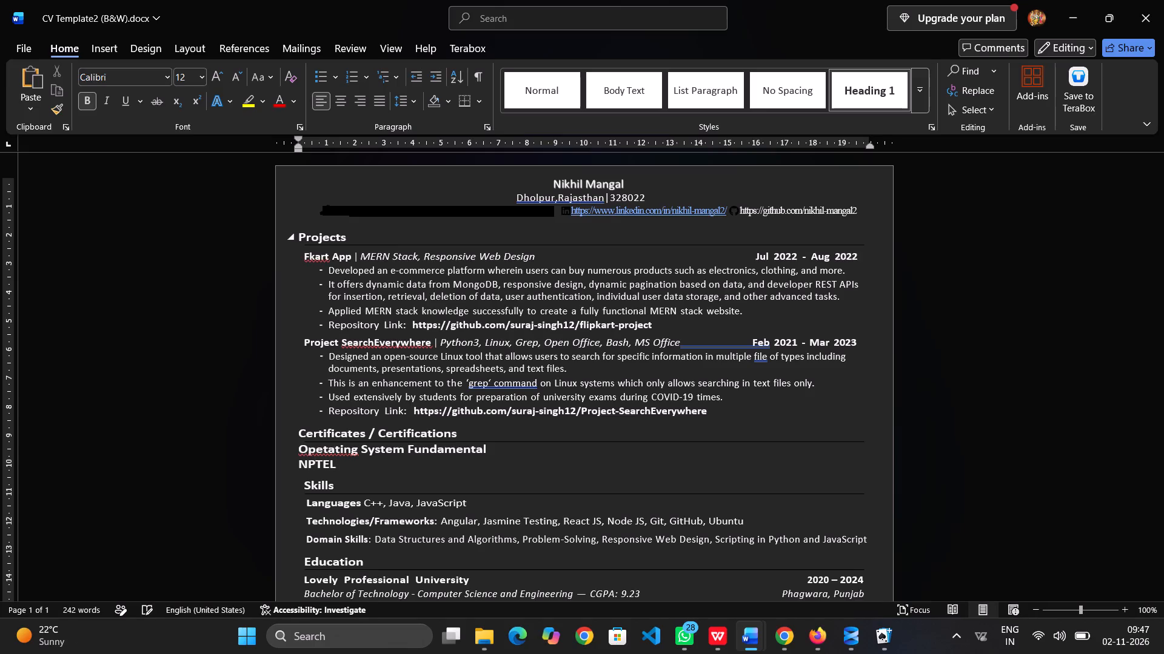
pyautogui.press('-')
pyautogui.write('II')
pyautogui.write('T')
pyautogui.press('space')
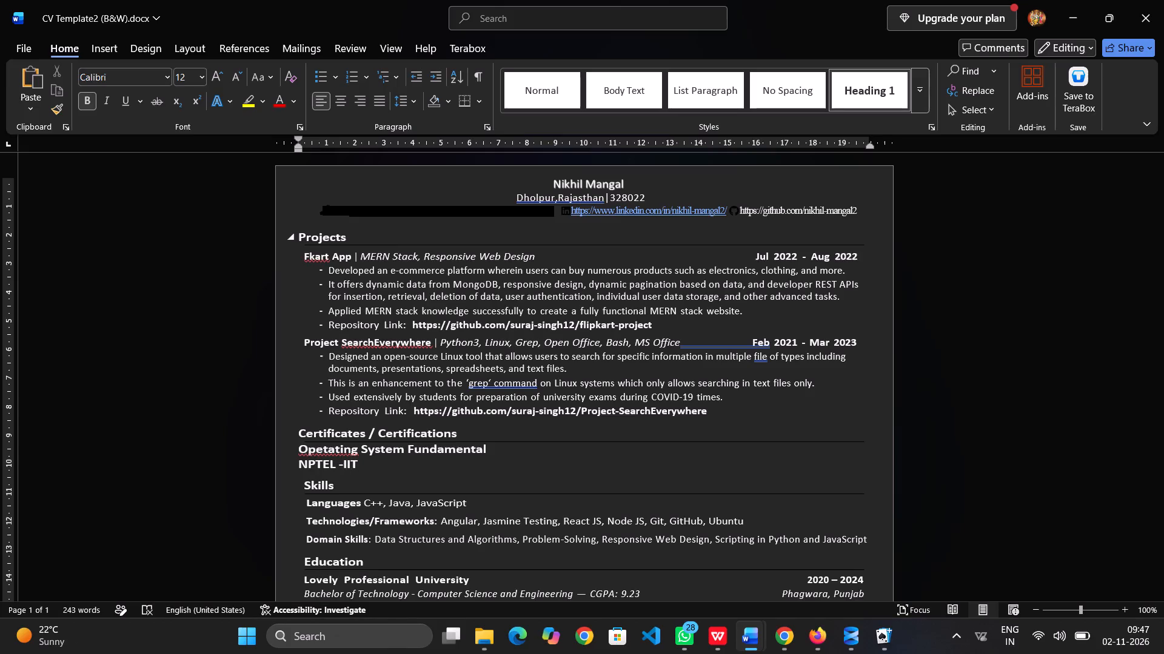
pyautogui.press('b')
pyautogui.write('OM')
pyautogui.write('BAY')
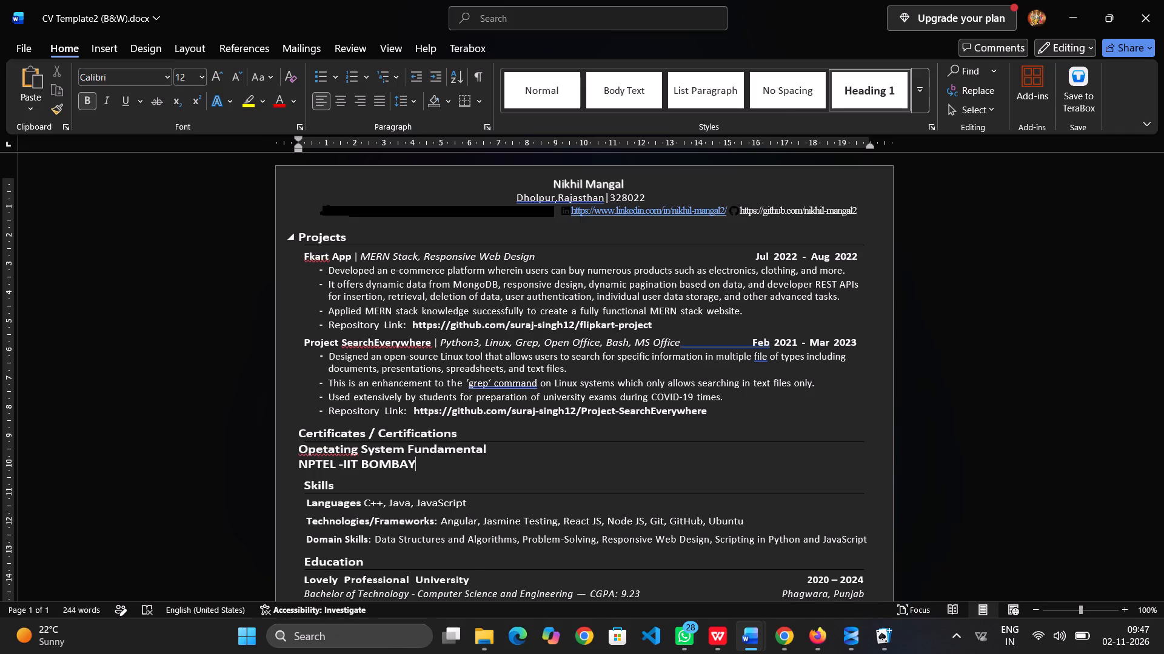
# Start a new certificate line below the NPTEL issuer line with the letter "D".
pyautogui.hotkey('shift', 'Return')
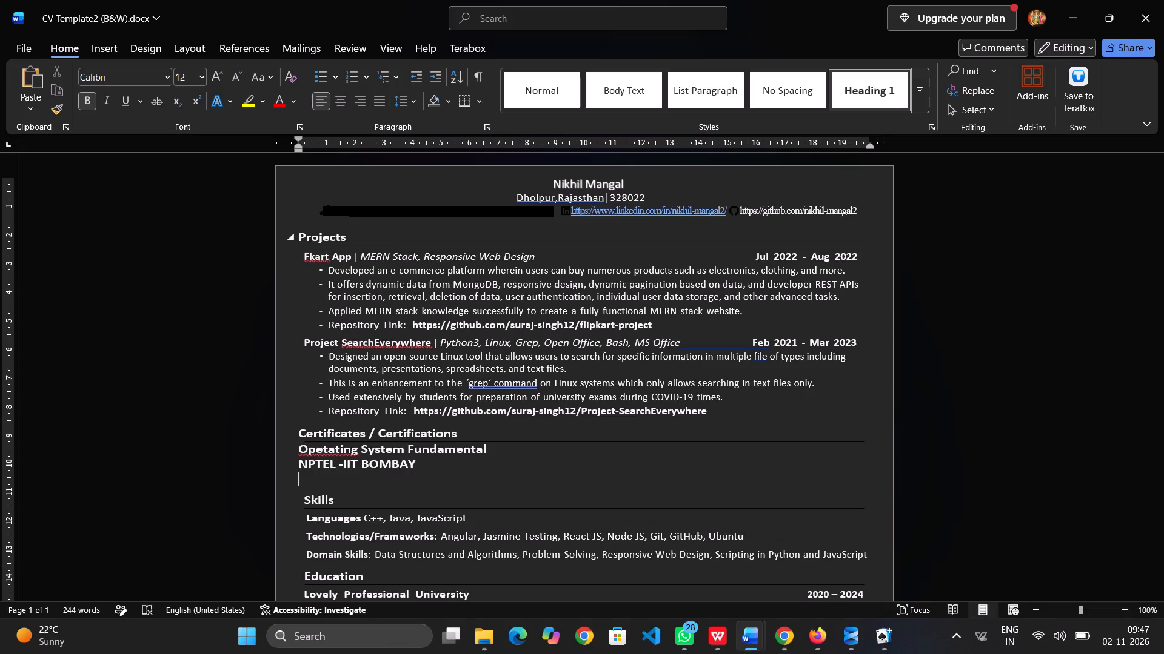
pyautogui.press('d')
# Replace "BOMBAY" with "KHARAGPUR" in the NPTEL issuer line.
pyautogui.click(419, 463)
pyautogui.press('BackSpace')
pyautogui.press('BackSpace')
pyautogui.press('BackSpace')
pyautogui.press('BackSpace')
pyautogui.press('BackSpace')
pyautogui.press('BackSpace')
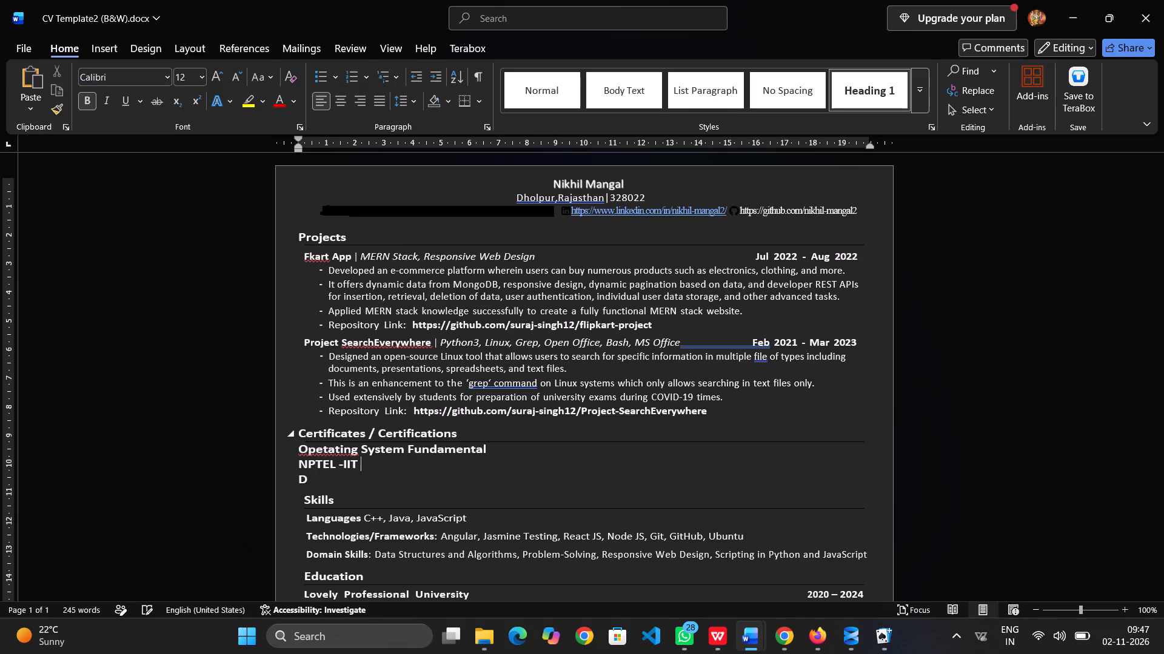
pyautogui.press('k')
pyautogui.write('HARA')
pyautogui.write('GPUR')
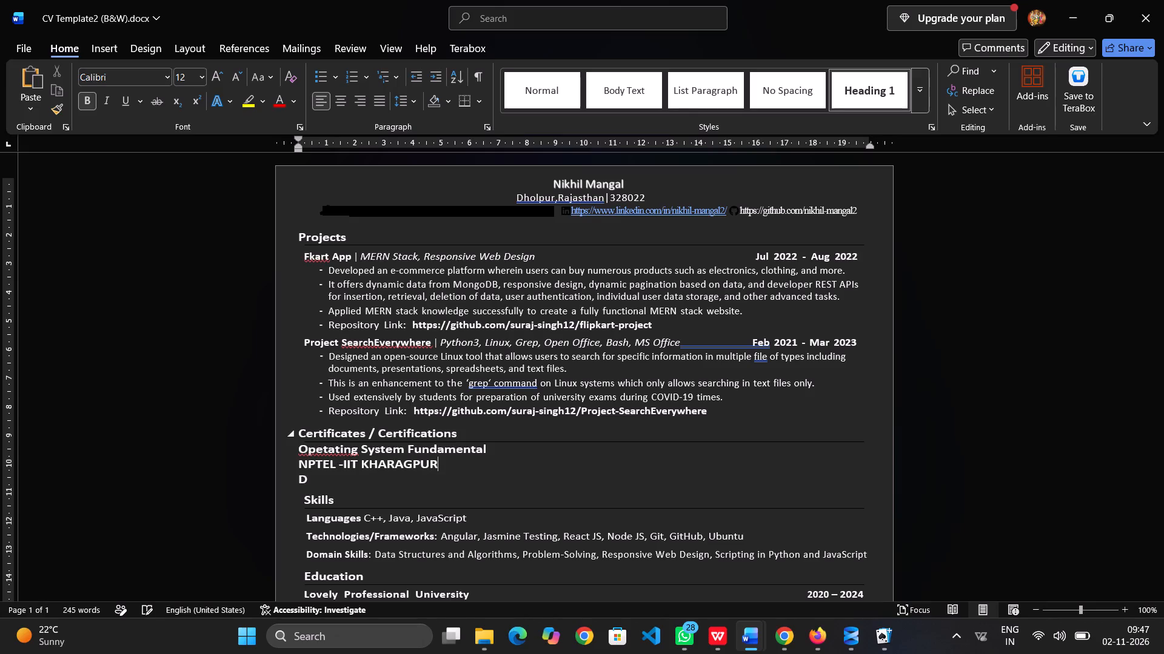
# Add the date "NOV-2026" on the operating system certificate's title line, spaced out toward the page's right margin.
pyautogui.click(763, 449)
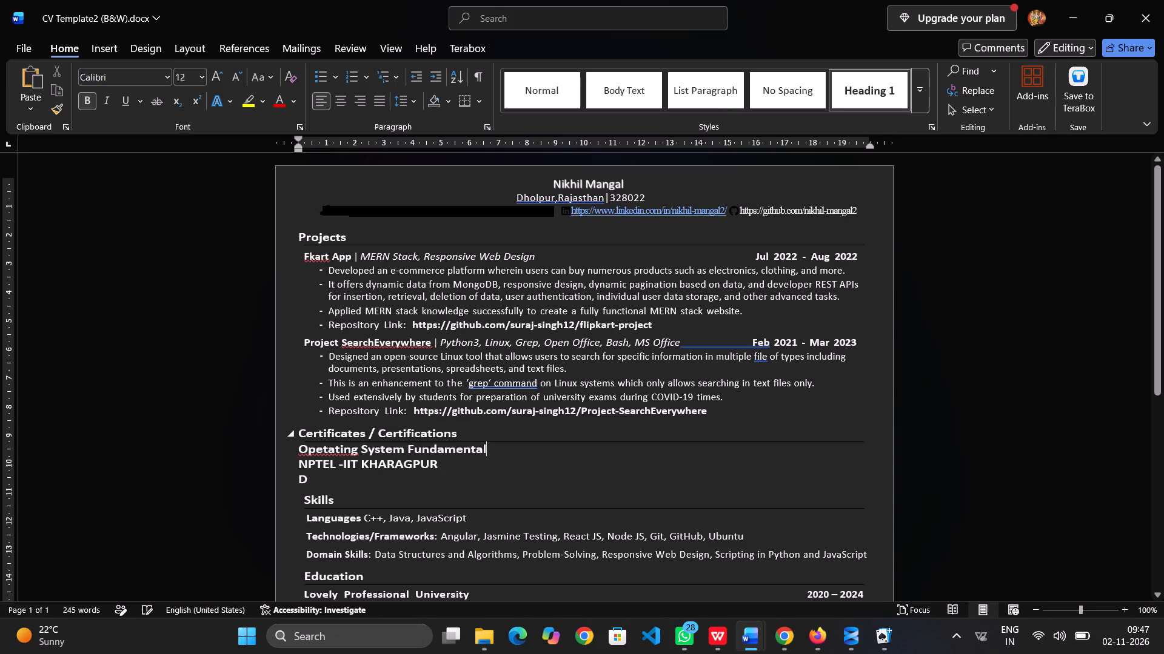
pyautogui.press('Tab')
pyautogui.press('Tab')
pyautogui.press('Tab')
pyautogui.press('Tab')
pyautogui.press('Tab')
pyautogui.press('Tab')
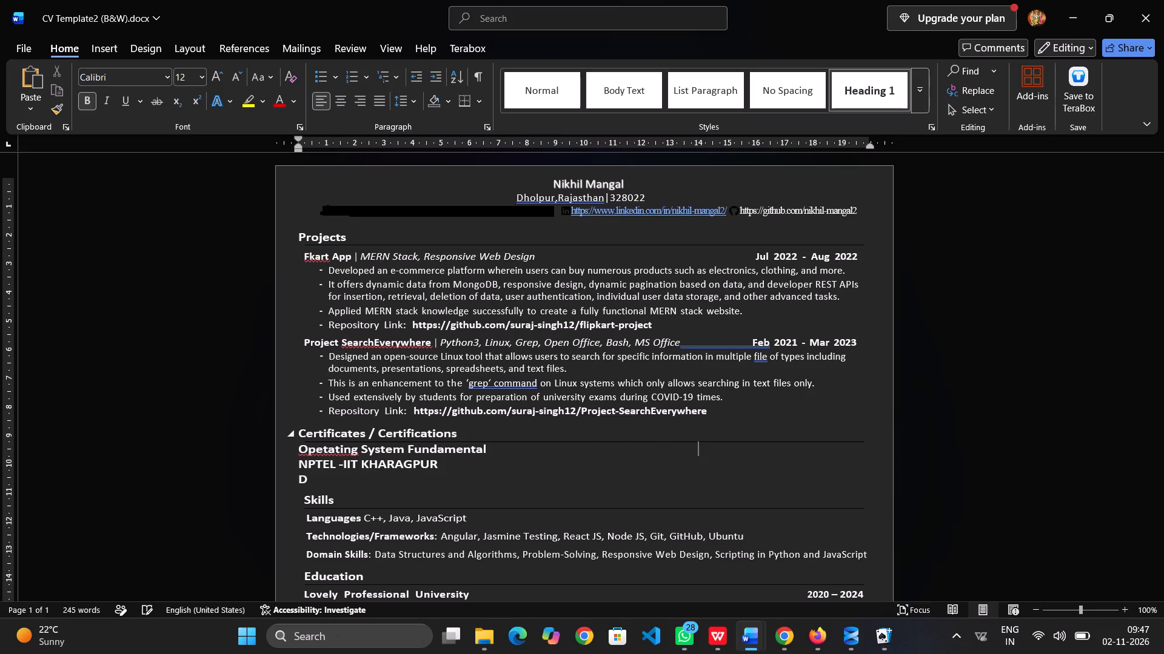
pyautogui.press('Tab')
pyautogui.press('Tab')
pyautogui.press('n')
pyautogui.press('o')
pyautogui.press('v')
pyautogui.press('-')
pyautogui.write('20')
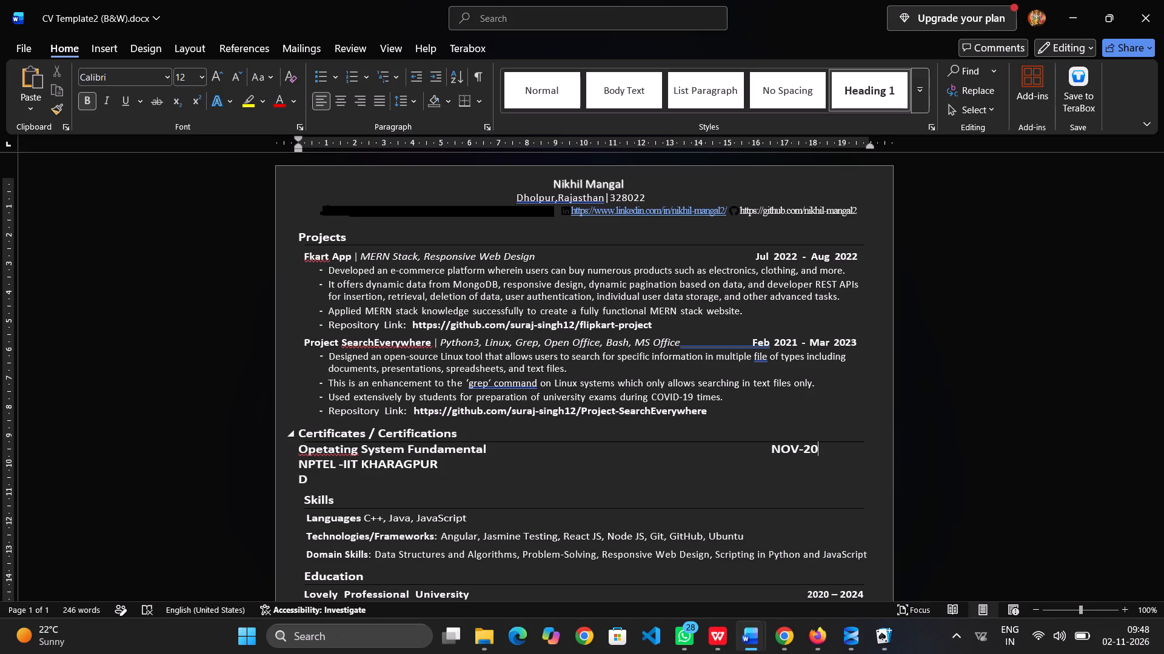
pyautogui.write('26')
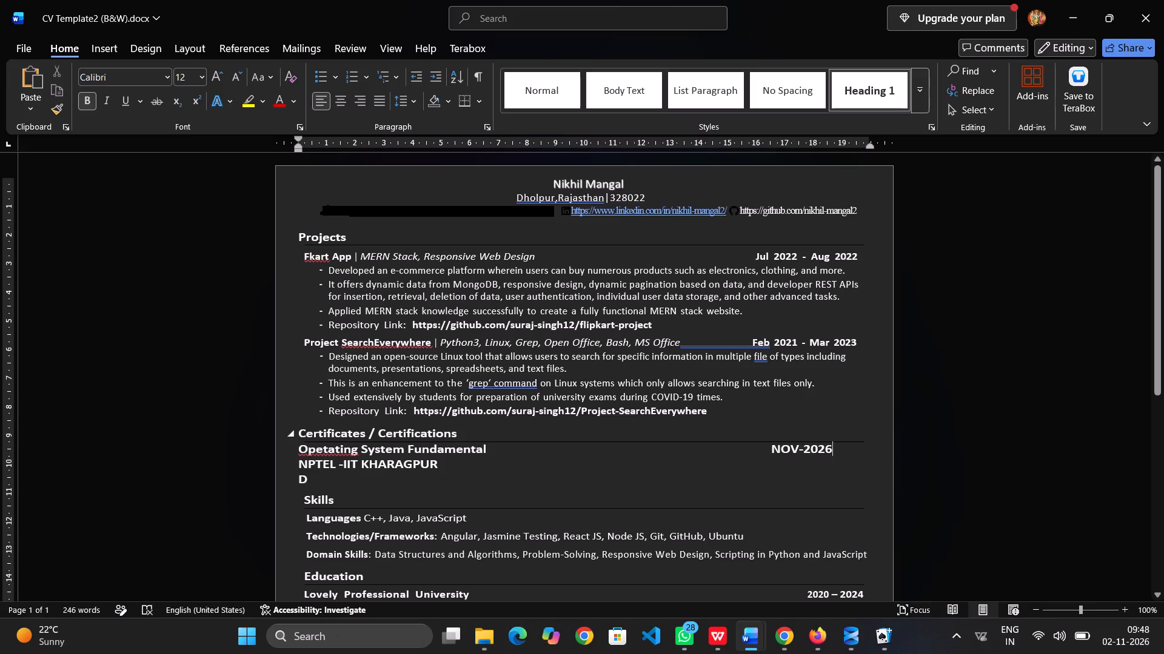
# Complete the second certificate's title line as "Database Management System" below the NPTEL -IIT KHARAGPUR line.
pyautogui.click(317, 477)
pyautogui.press('BackSpace')
pyautogui.write('ata')
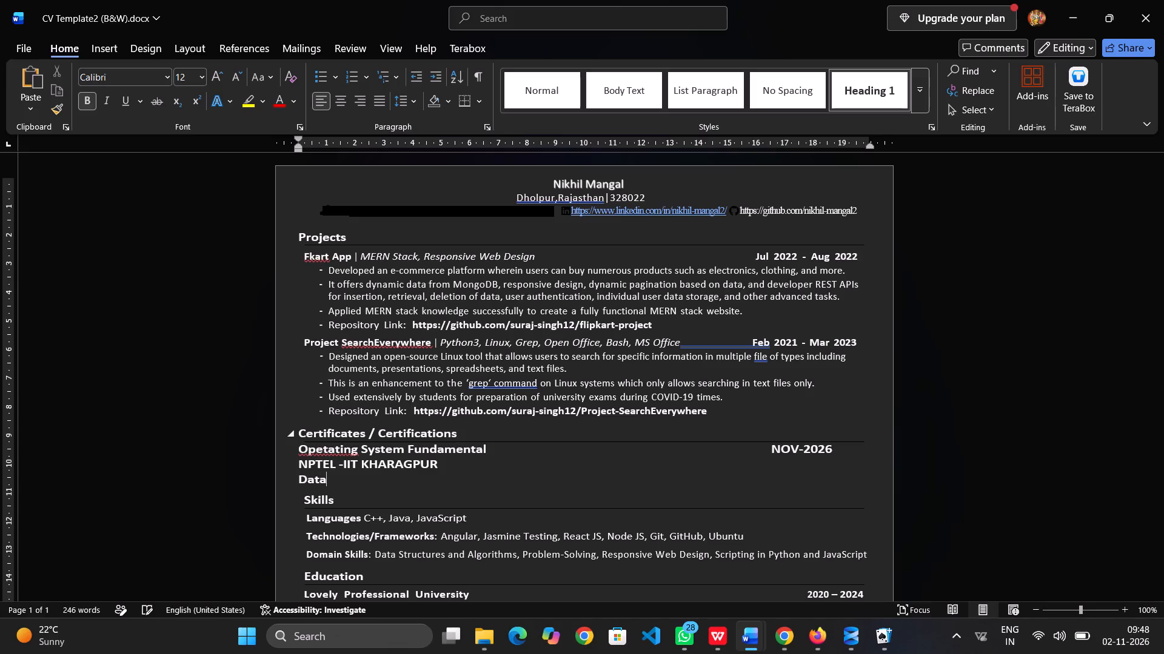
pyautogui.write('base')
pyautogui.press('space')
pyautogui.press('a')
pyautogui.write('nage')
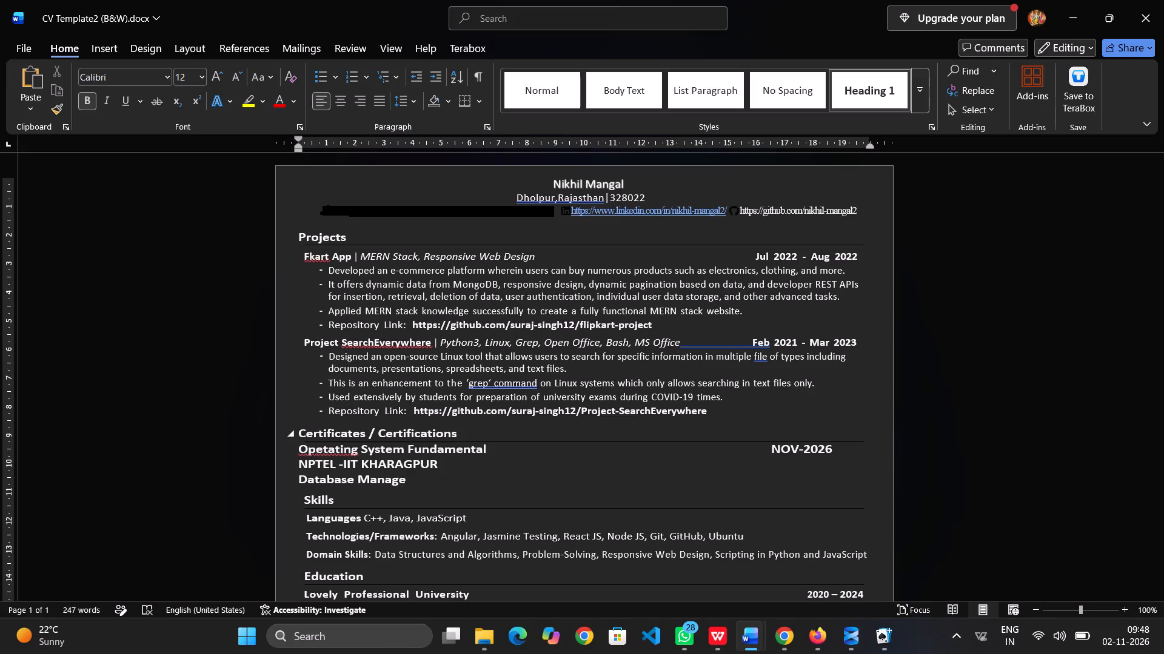
pyautogui.write('me')
pyautogui.write('nt')
pyautogui.press('space')
pyautogui.press('s')
pyautogui.write('ystem')
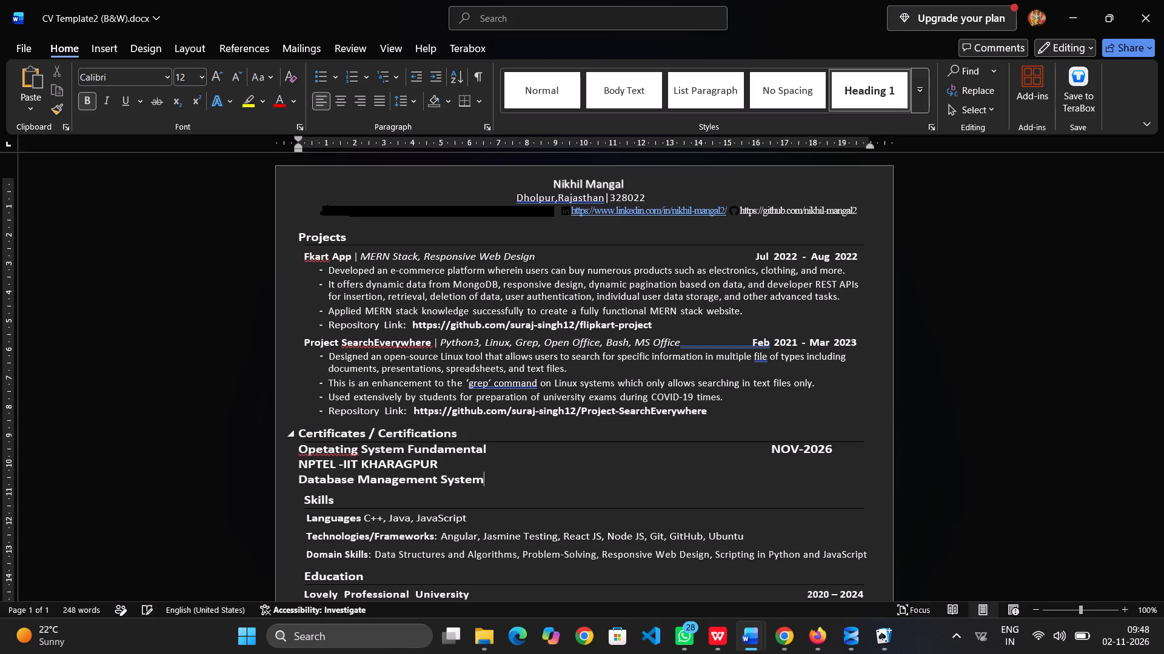
pyautogui.press('space')
# Add the date "May-2026" on the Database Management System line, spaced out to align with the NOV-2026 date above.
pyautogui.press('Tab')
pyautogui.press('Tab')
pyautogui.press('Tab')
pyautogui.press('Tab')
pyautogui.press('Tab')
pyautogui.press('Tab')
pyautogui.press('Tab')
pyautogui.press('Tab')
pyautogui.press('m')
pyautogui.write('an')
pyautogui.press('BackSpace')
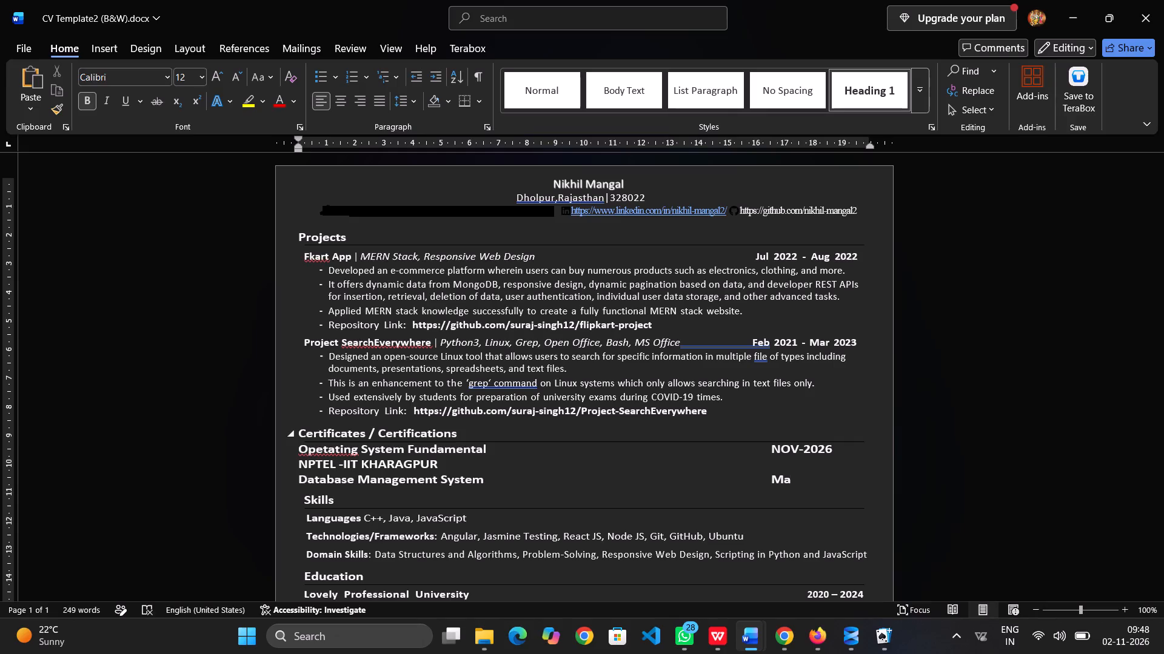
pyautogui.write('y')
pyautogui.press('space')
pyautogui.press('BackSpace')
pyautogui.press('-')
pyautogui.write('2026')
pyautogui.press('space')
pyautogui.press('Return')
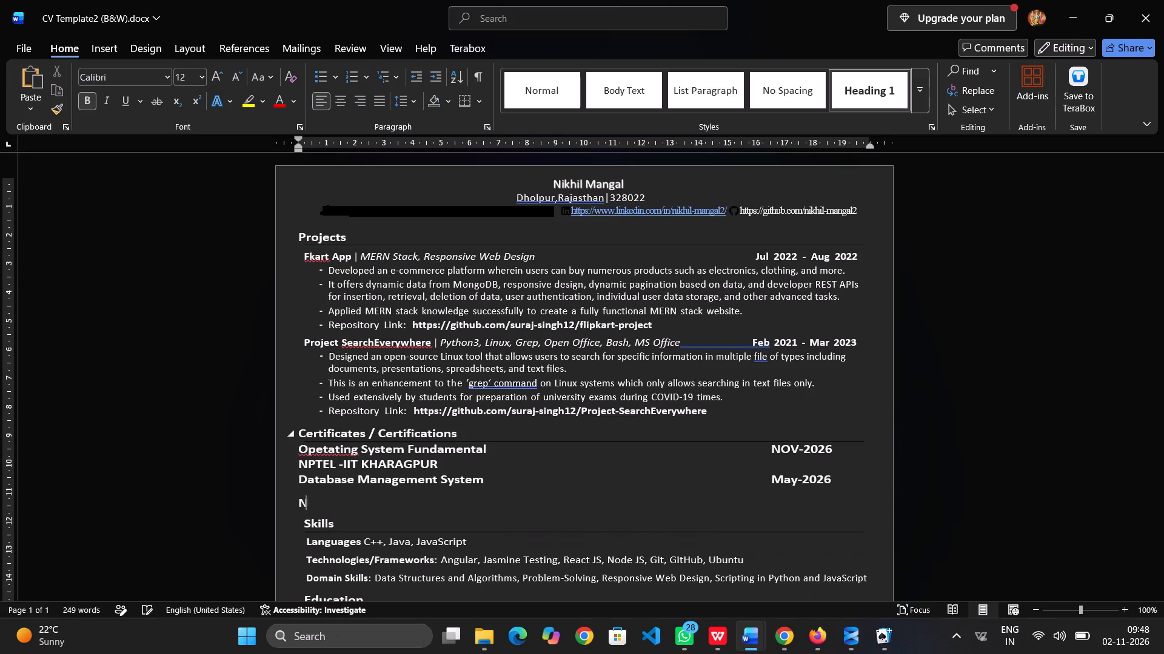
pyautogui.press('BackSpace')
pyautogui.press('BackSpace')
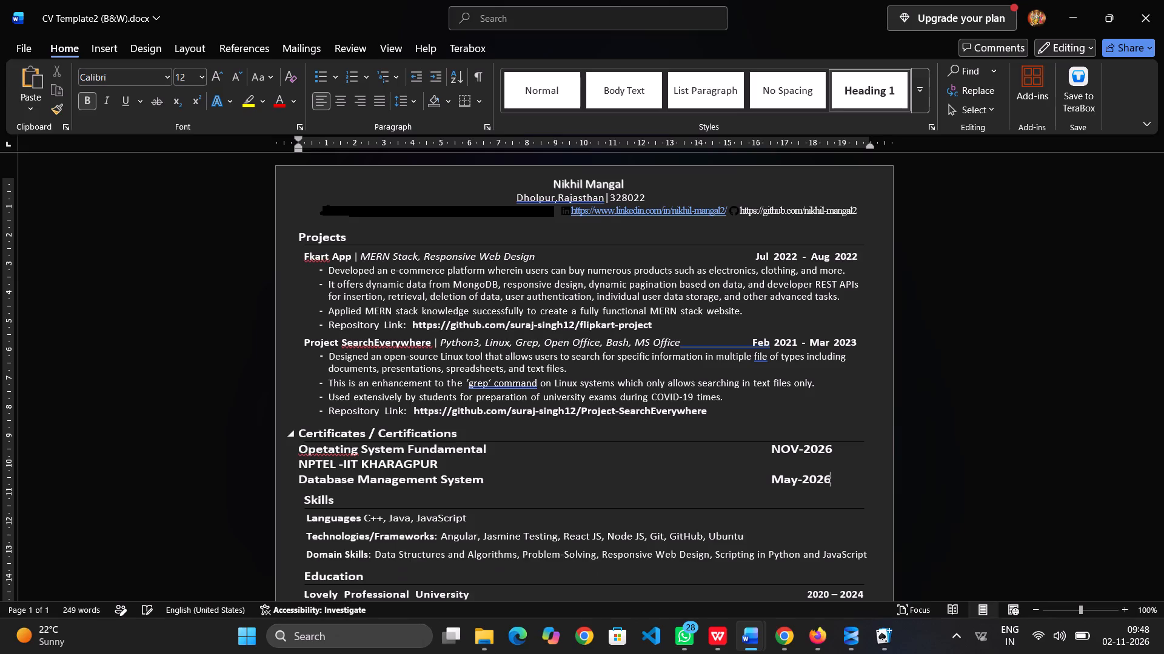
# Insert a line break directly after the "Database Management System" title and add the issuer "NPTEL – IIT BOMBAY" on the new line.
pyautogui.press('Left')
pyautogui.press('Left')
pyautogui.press('Left')
pyautogui.press('Left')
pyautogui.press('Left')
pyautogui.press('Left')
pyautogui.press('Left')
pyautogui.press('Left')
pyautogui.press('Left')
pyautogui.press('Left')
pyautogui.press('Left')
pyautogui.press('Left')
pyautogui.press('Left')
pyautogui.press('Left')
pyautogui.press('Left')
pyautogui.press('Left')
pyautogui.press('Left')
pyautogui.press('Left')
pyautogui.press('Left')
pyautogui.press('Left')
pyautogui.press('Left')
pyautogui.press('Left')
pyautogui.press('Right')
pyautogui.press('Right')
pyautogui.press('Right')
pyautogui.press('Right')
pyautogui.press('Right')
pyautogui.press('BackSpace')
pyautogui.hotkey('shift', 'Return')
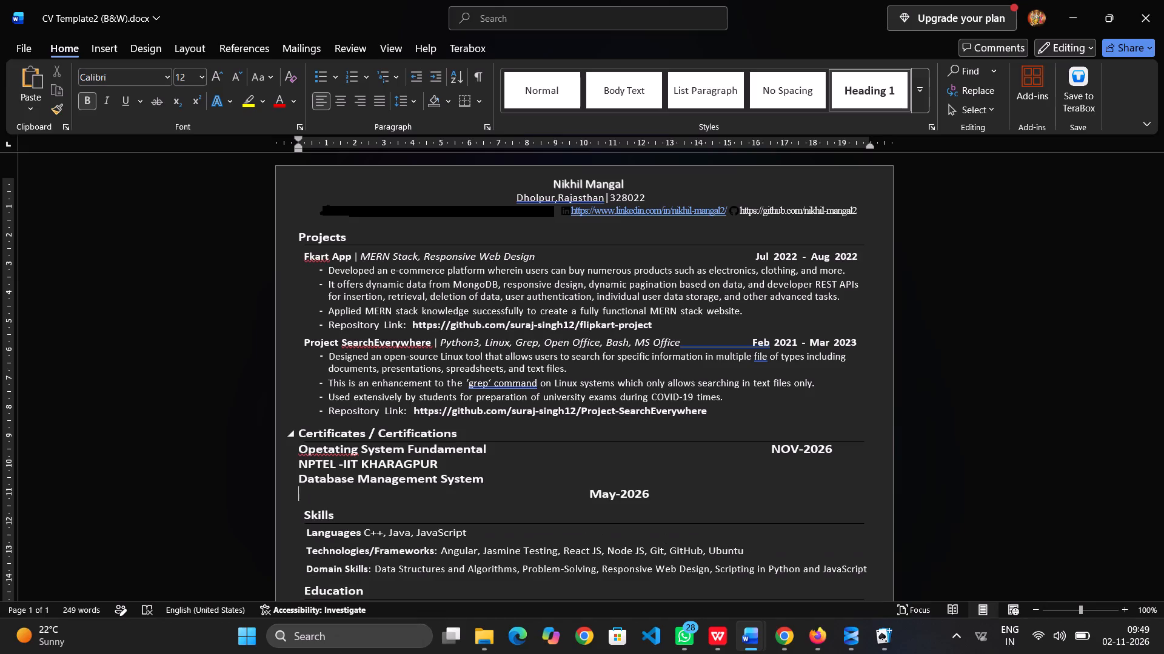
pyautogui.press('n')
pyautogui.write('pte')
pyautogui.press('BackSpace')
pyautogui.press('BackSpace')
pyautogui.press('BackSpace')
pyautogui.write('PTE')
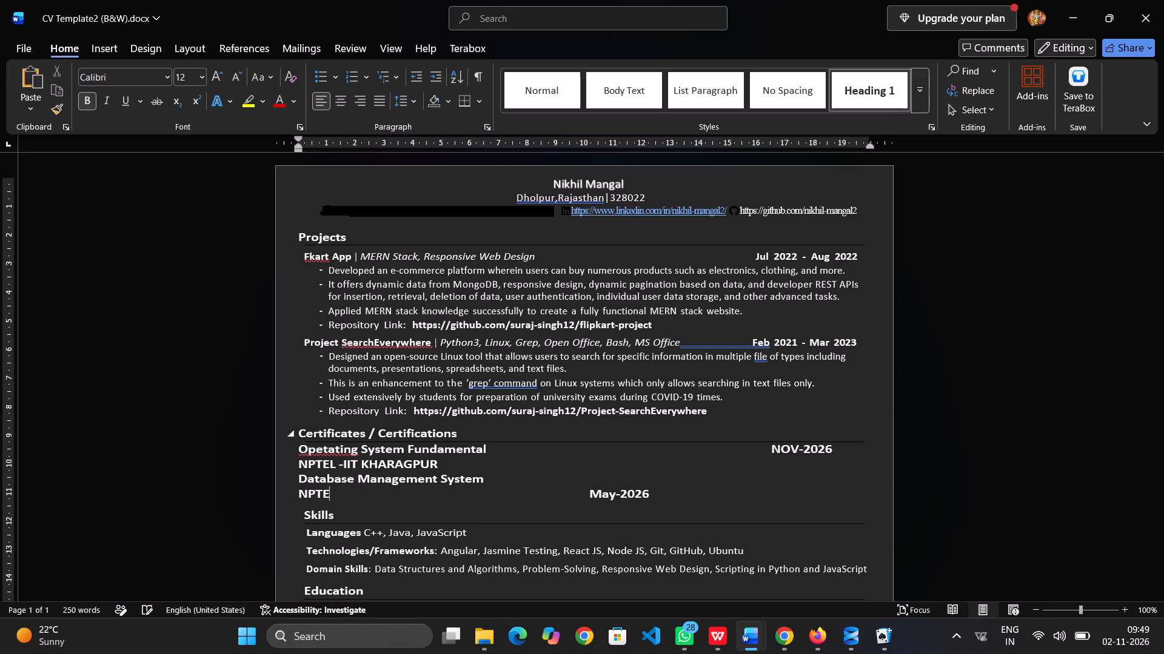
pyautogui.press('l')
pyautogui.press('space')
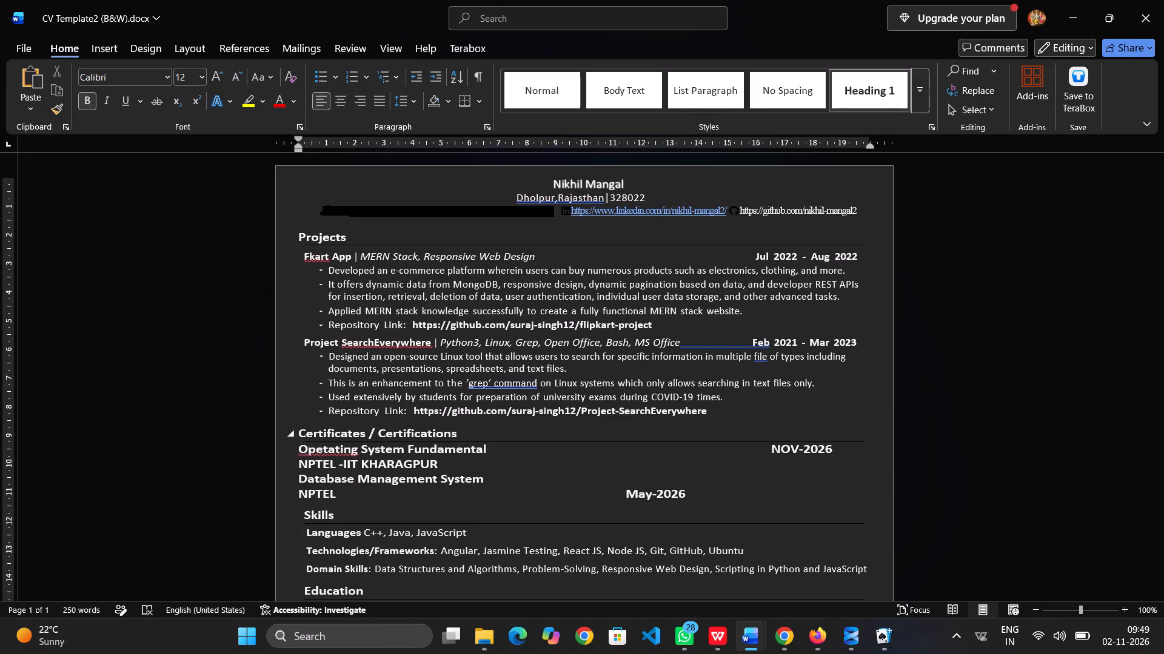
pyautogui.write('-')
pyautogui.press('space')
pyautogui.write('IIT')
pyautogui.press('space')
pyautogui.press('b')
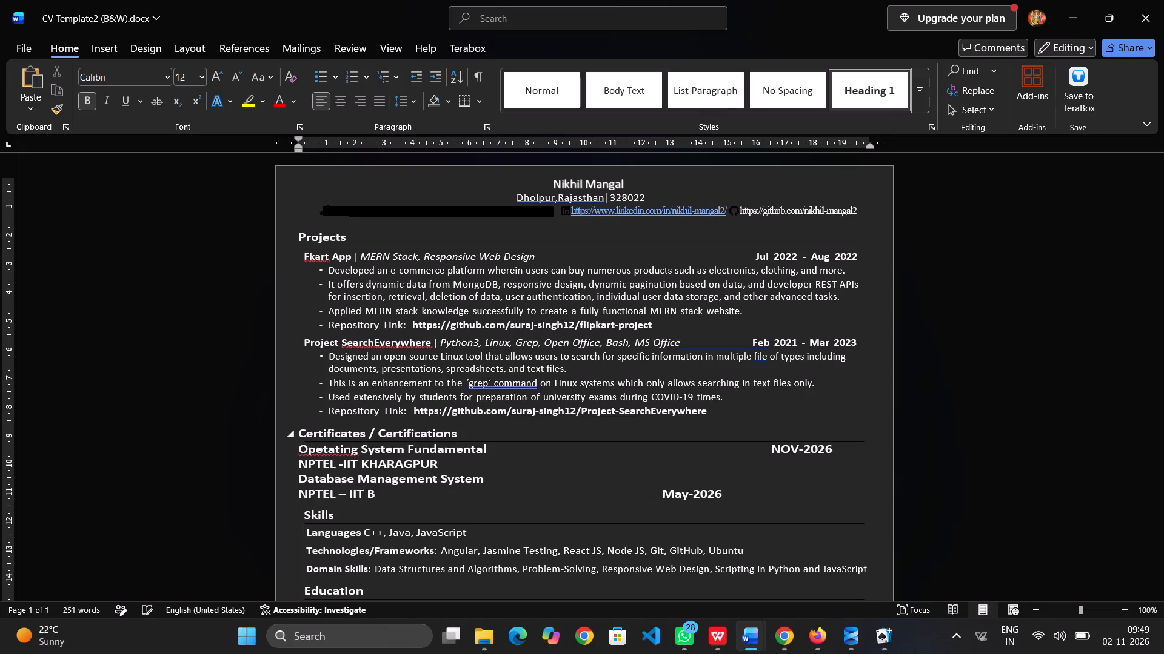
pyautogui.write('OMBAY')
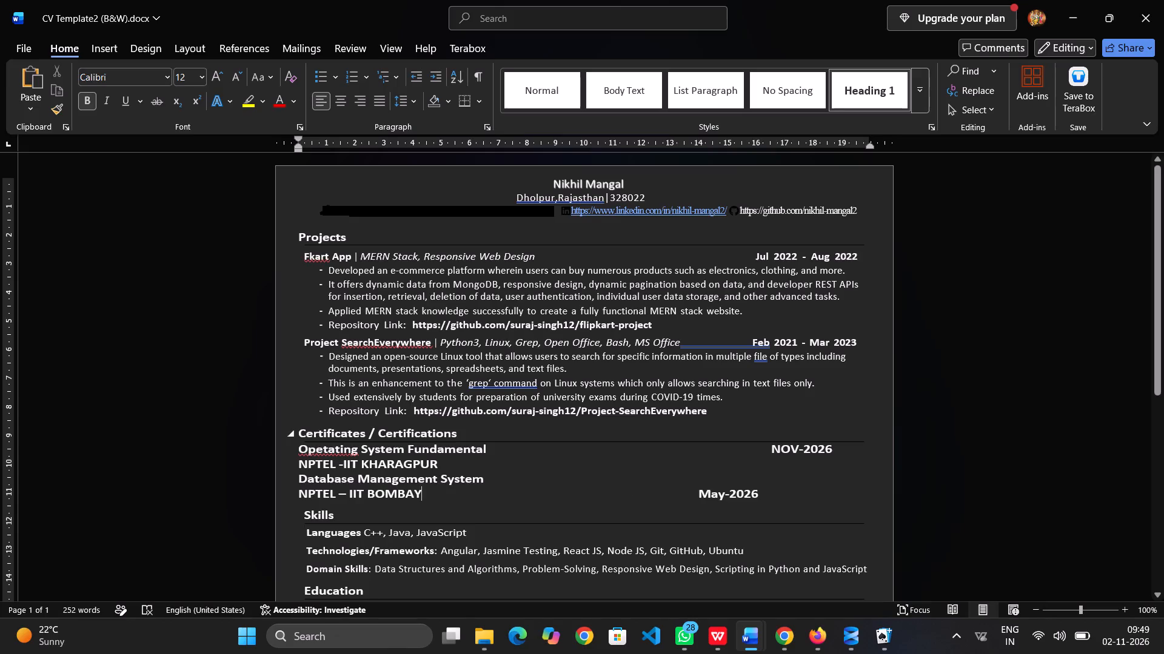
# Insert a blank line after the NPTEL -IIT KHARAGPUR line to separate the two certificate entries.
pyautogui.click(439, 459)
pyautogui.hotkey('shift', 'Return')
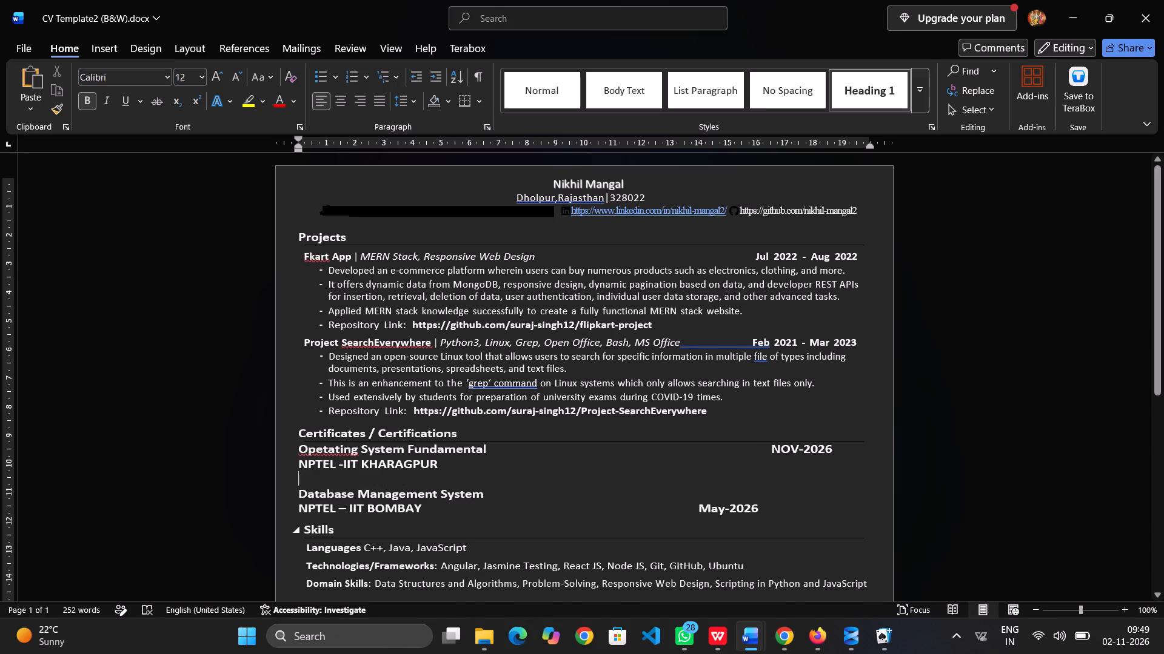
# Insert "html,css," before JavaScript in the Languages line of the Skills section.
pyautogui.scroll(-1, 445, 536)
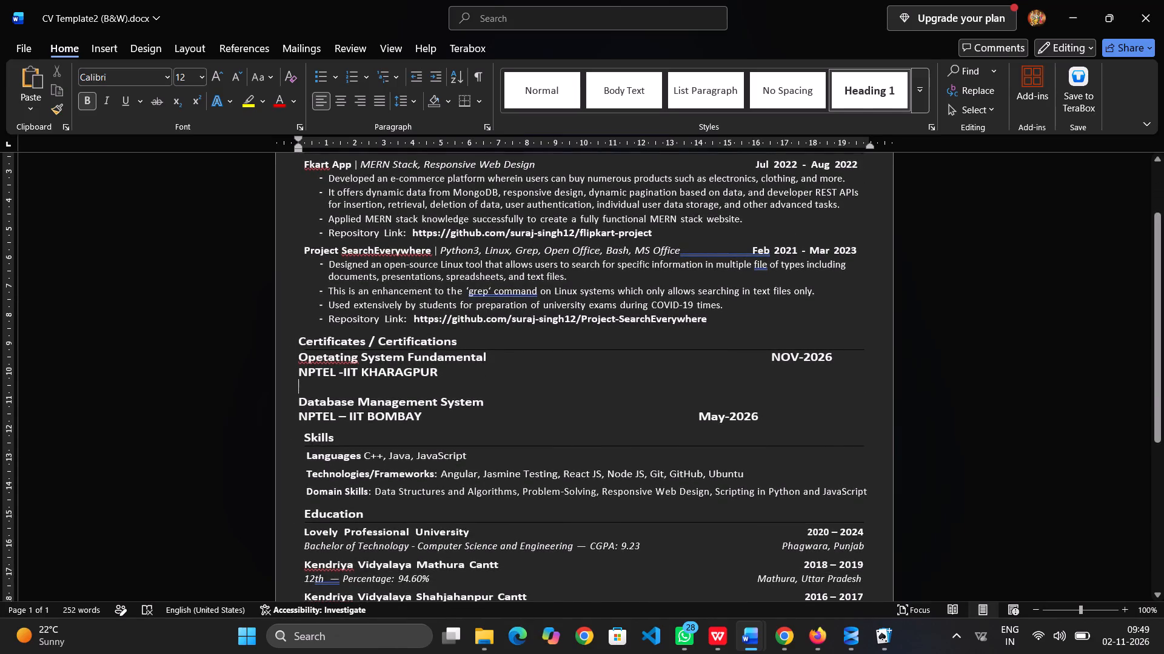
pyautogui.click(469, 455)
pyautogui.press('Left')
pyautogui.press('Left')
pyautogui.press('Left')
pyautogui.press('Left')
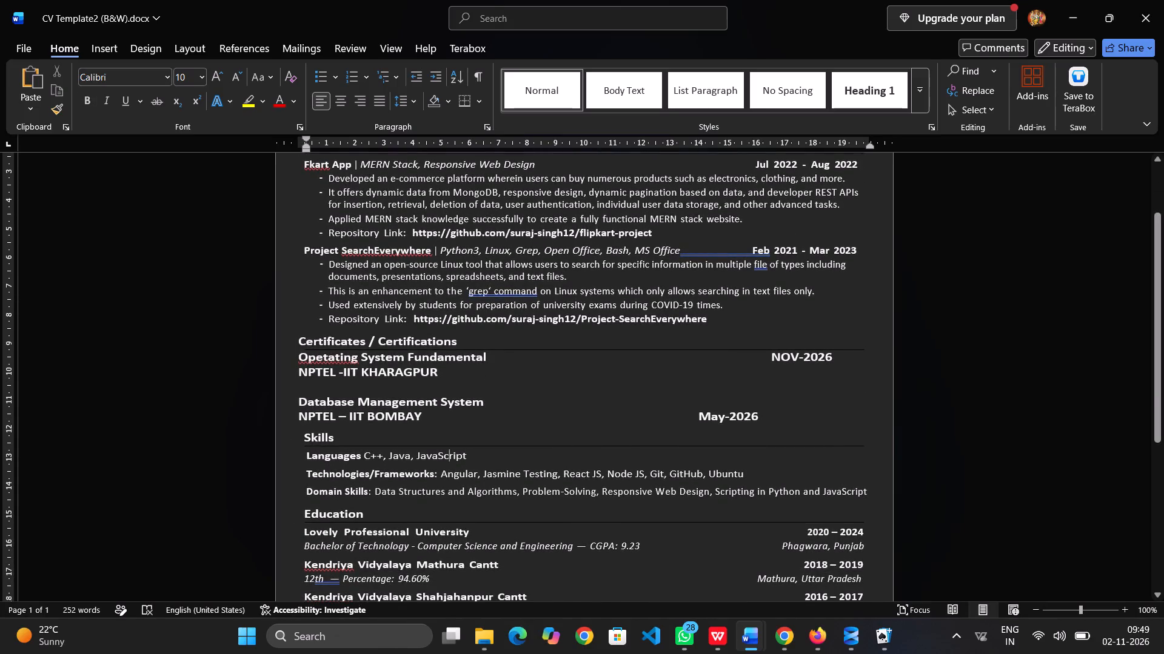
pyautogui.press('Left')
pyautogui.press('Left')
pyautogui.press('Left')
pyautogui.press('Left')
pyautogui.press('Left')
pyautogui.press('Left')
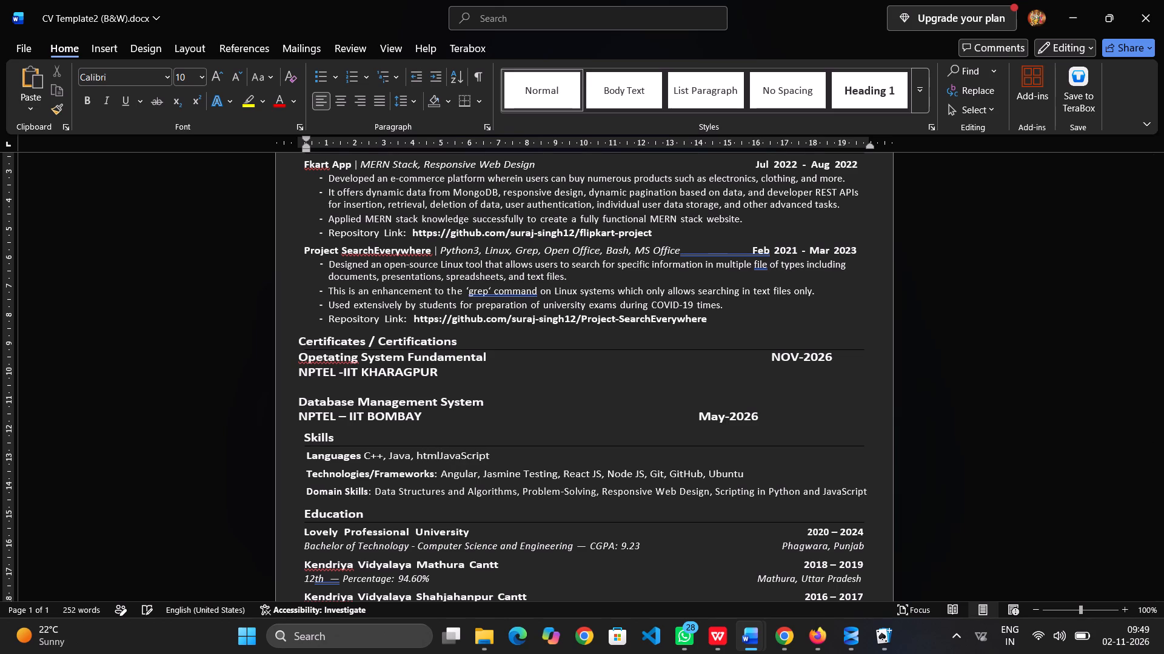
pyautogui.press(',')
pyautogui.press('c')
pyautogui.press('BackSpace')
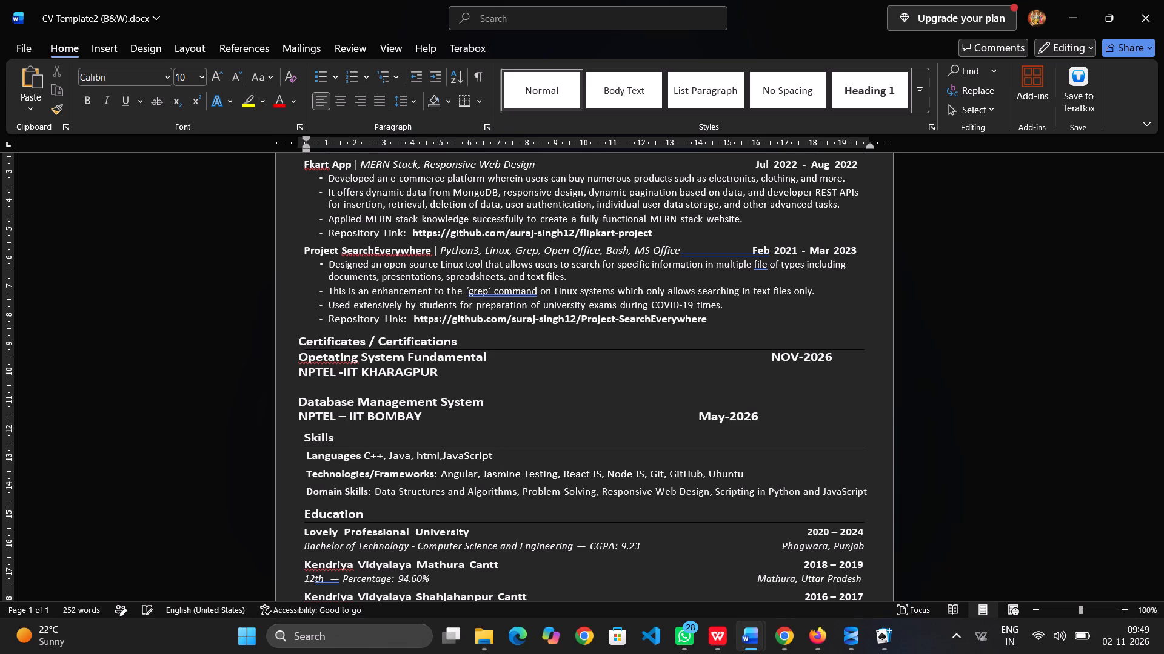
pyautogui.write('css')
pyautogui.press(',')
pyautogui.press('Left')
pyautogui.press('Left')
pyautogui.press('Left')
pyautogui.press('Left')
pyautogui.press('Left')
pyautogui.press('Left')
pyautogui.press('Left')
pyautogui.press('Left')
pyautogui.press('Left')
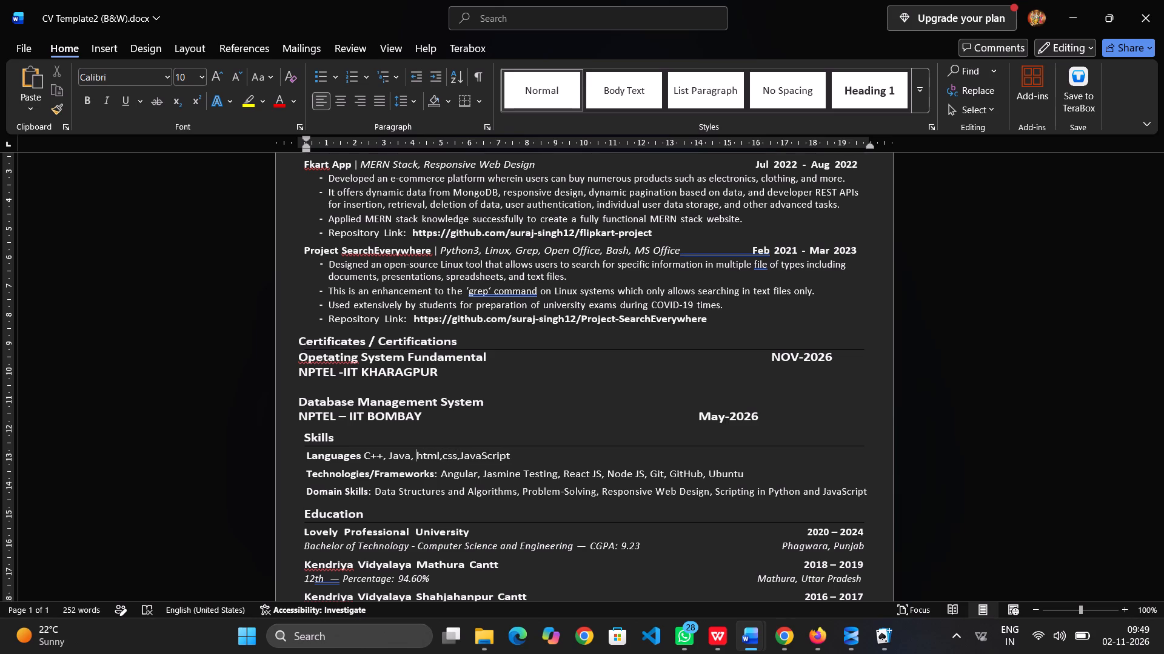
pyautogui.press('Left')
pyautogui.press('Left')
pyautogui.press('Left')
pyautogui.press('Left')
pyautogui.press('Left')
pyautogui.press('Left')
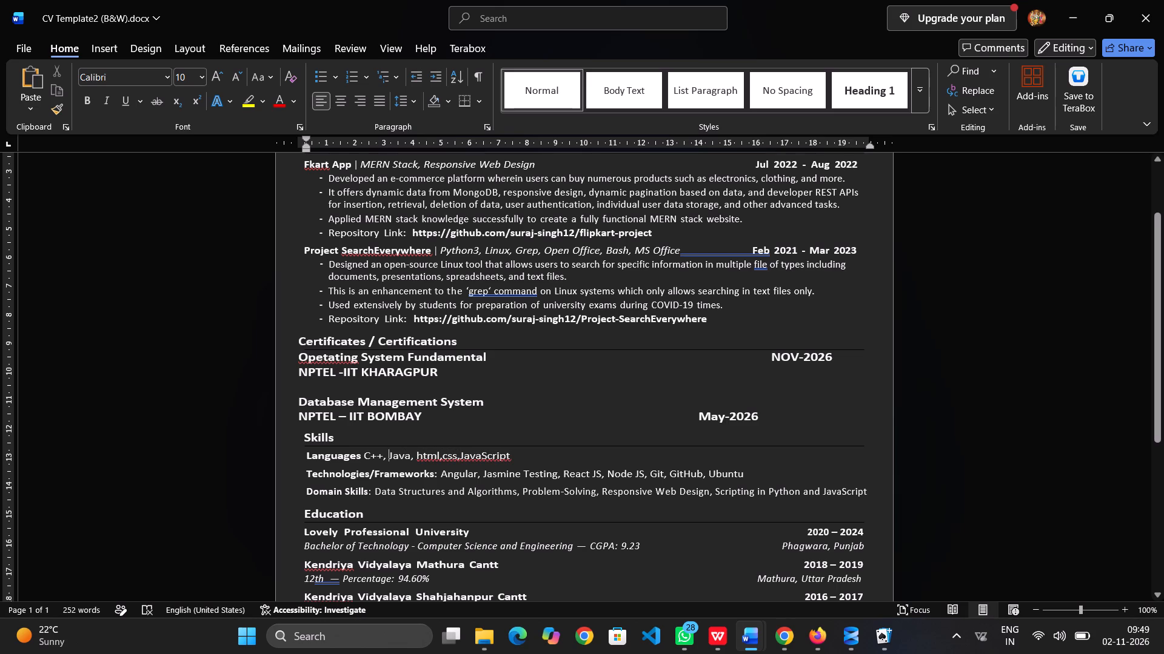
# Add a space after the comma following html and after the comma following css in the Languages line.
pyautogui.click(443, 457)
pyautogui.press('space')
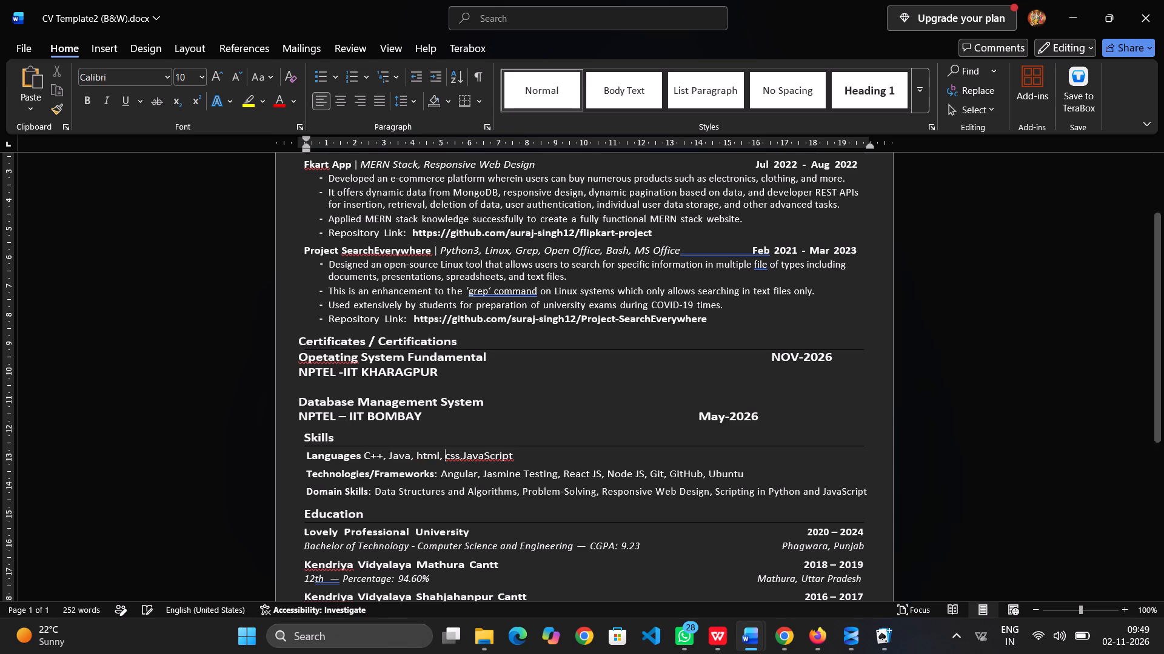
pyautogui.click(463, 458)
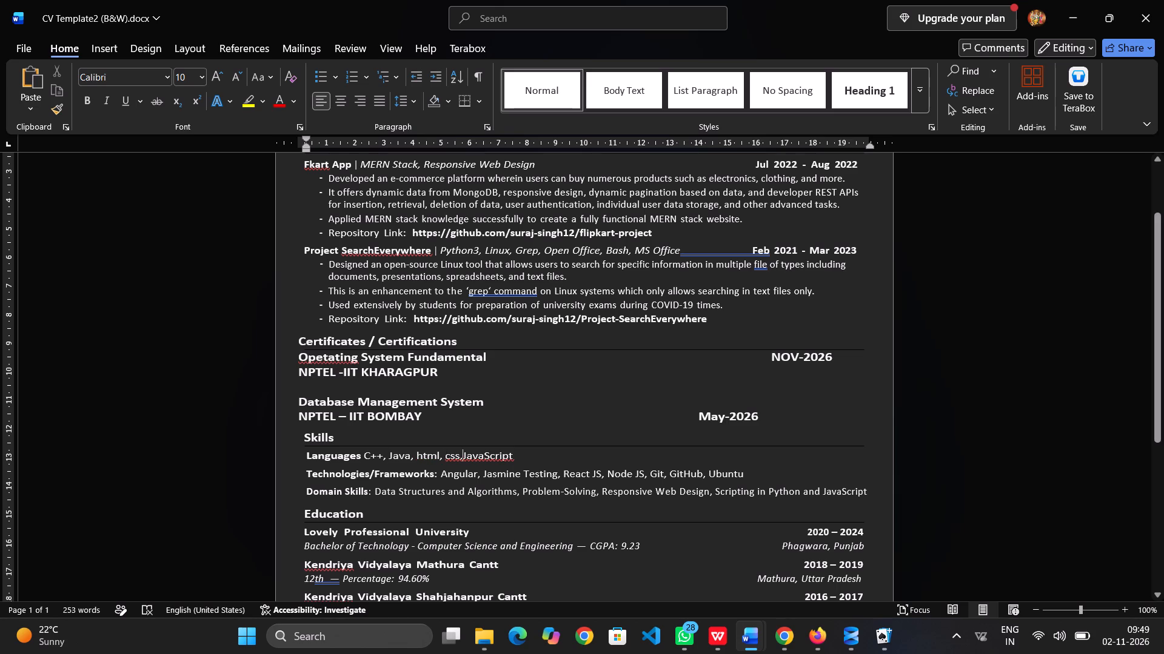
pyautogui.press('space')
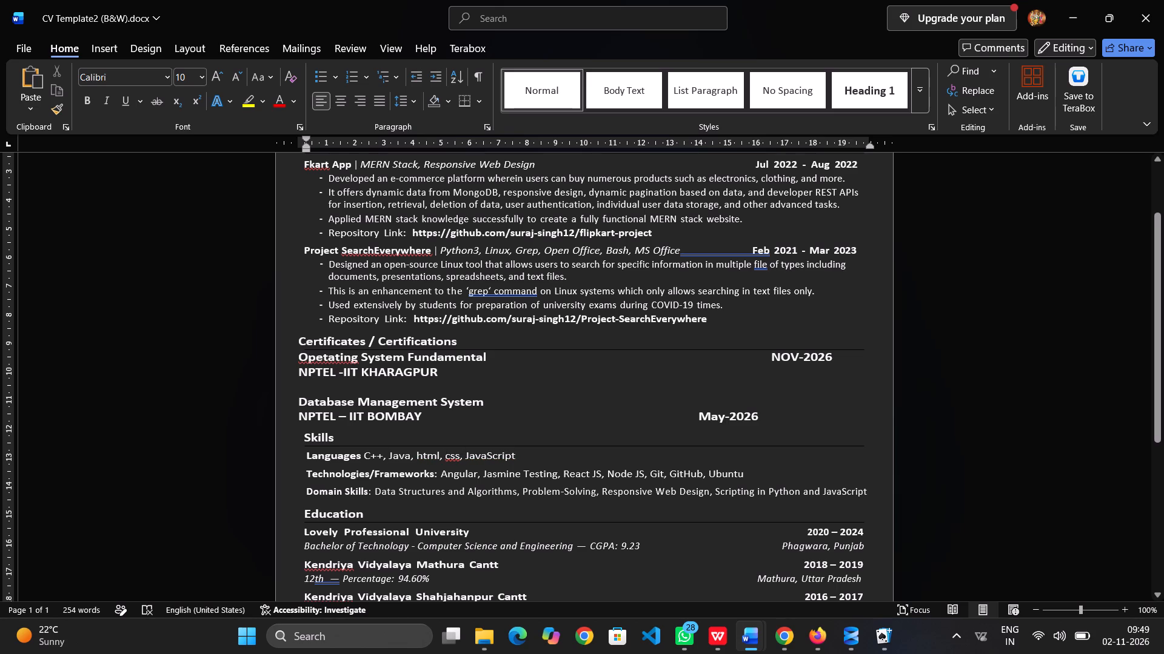
# Add C as a separate entry before C++ at the start of the Languages list, with an extra space after the label.
pyautogui.click(363, 452)
pyautogui.write('c,')
pyautogui.press('BackSpace')
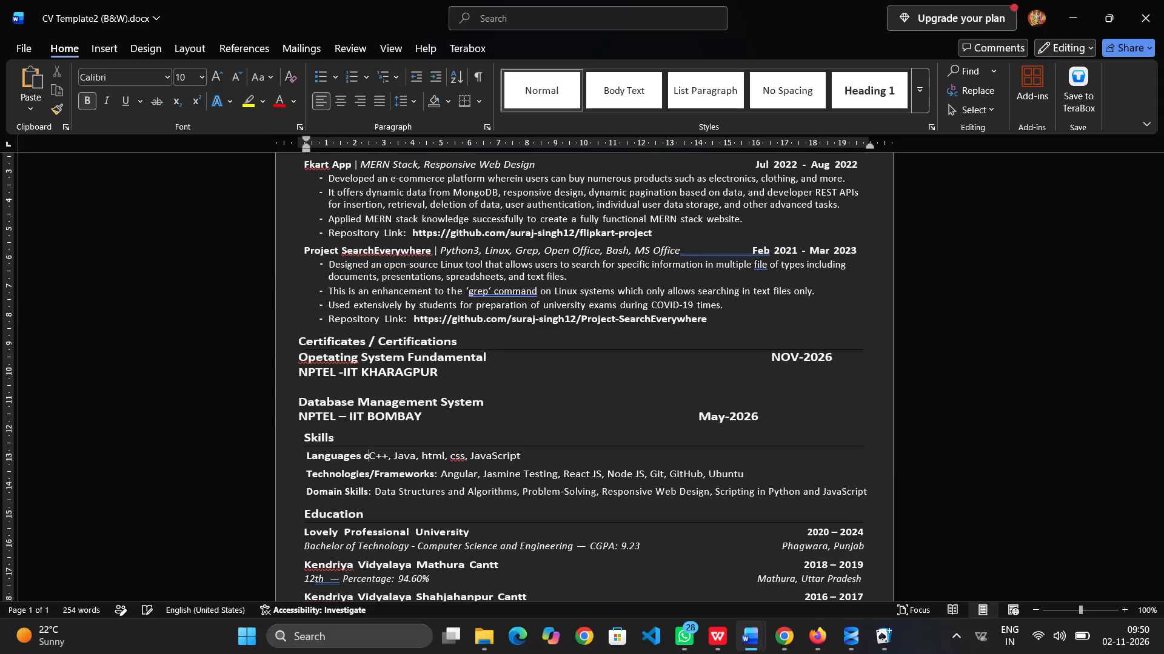
pyautogui.press('BackSpace')
pyautogui.press('space')
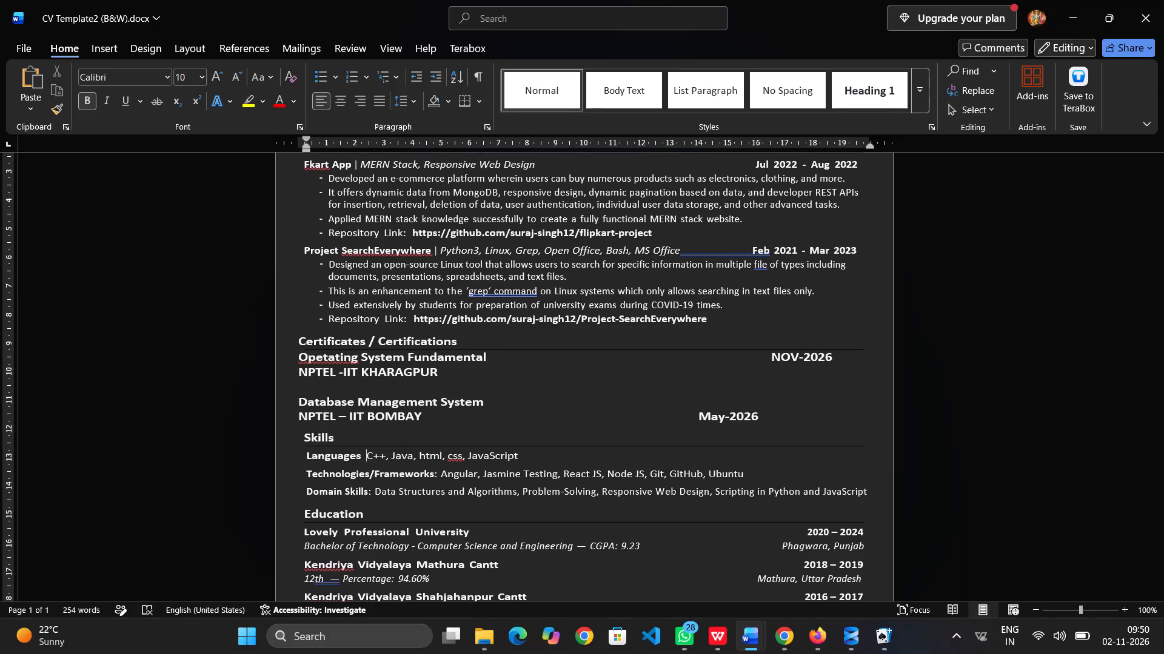
pyautogui.press('c')
pyautogui.press('BackSpace')
pyautogui.press('Right')
pyautogui.press(',')
pyautogui.press('c')
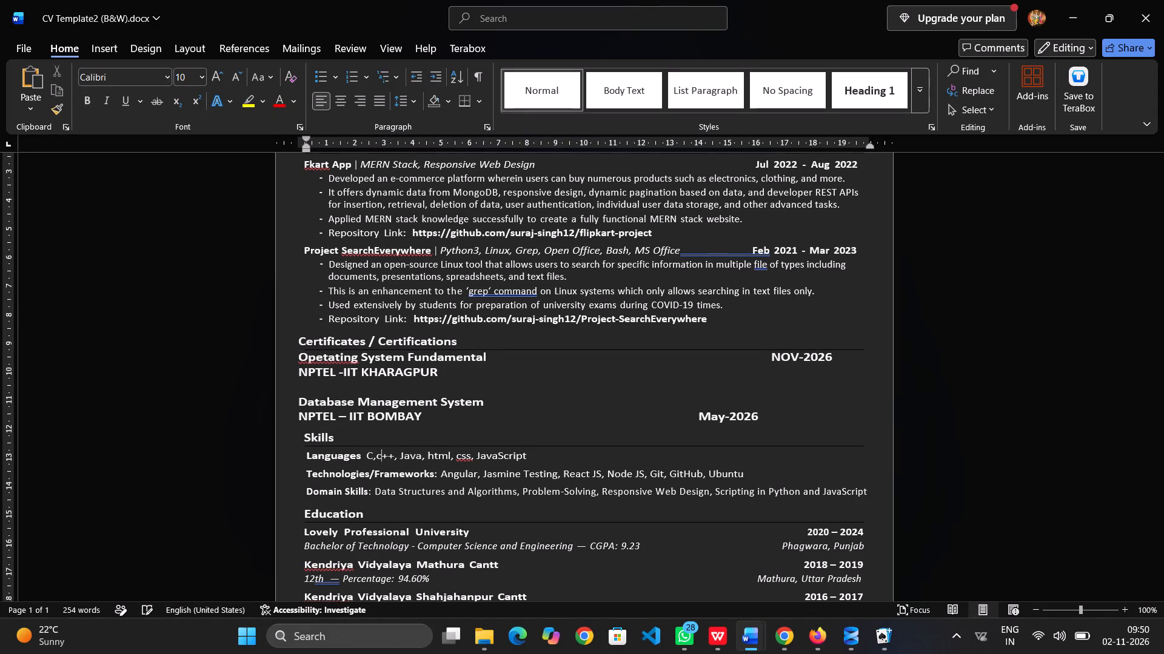
pyautogui.press('BackSpace')
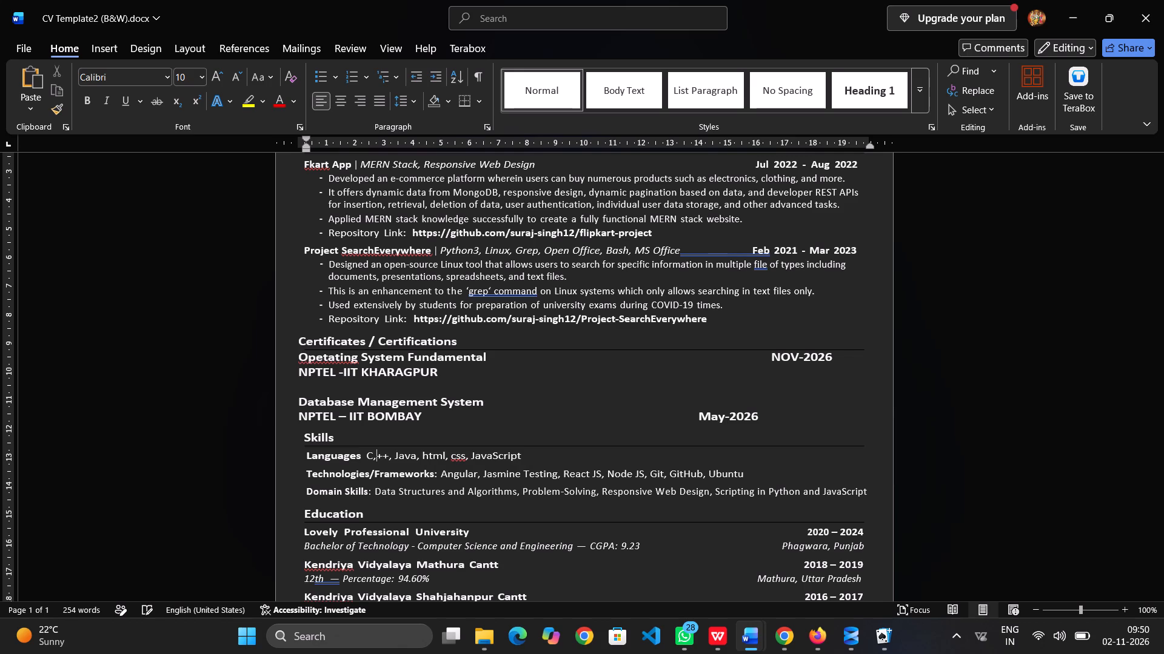
pyautogui.press('c')
pyautogui.write('++')
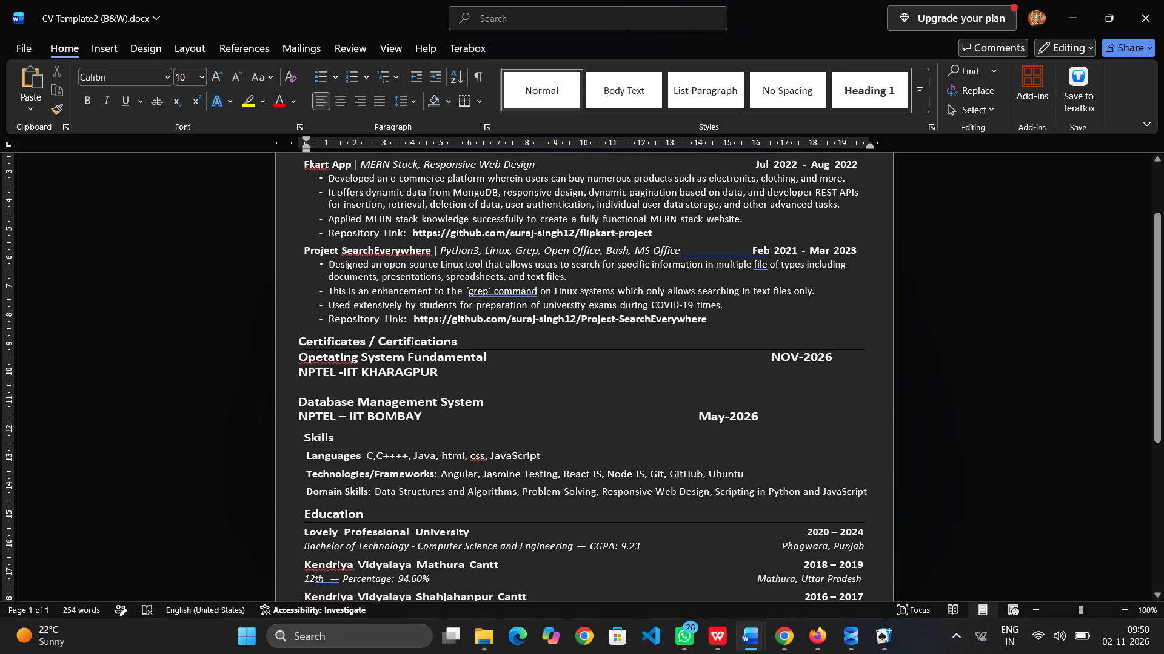
# Correct the capitalization in the Languages line, changing html to "Html" and css to "CSS".
pyautogui.click(447, 454)
pyautogui.press('BackSpace')
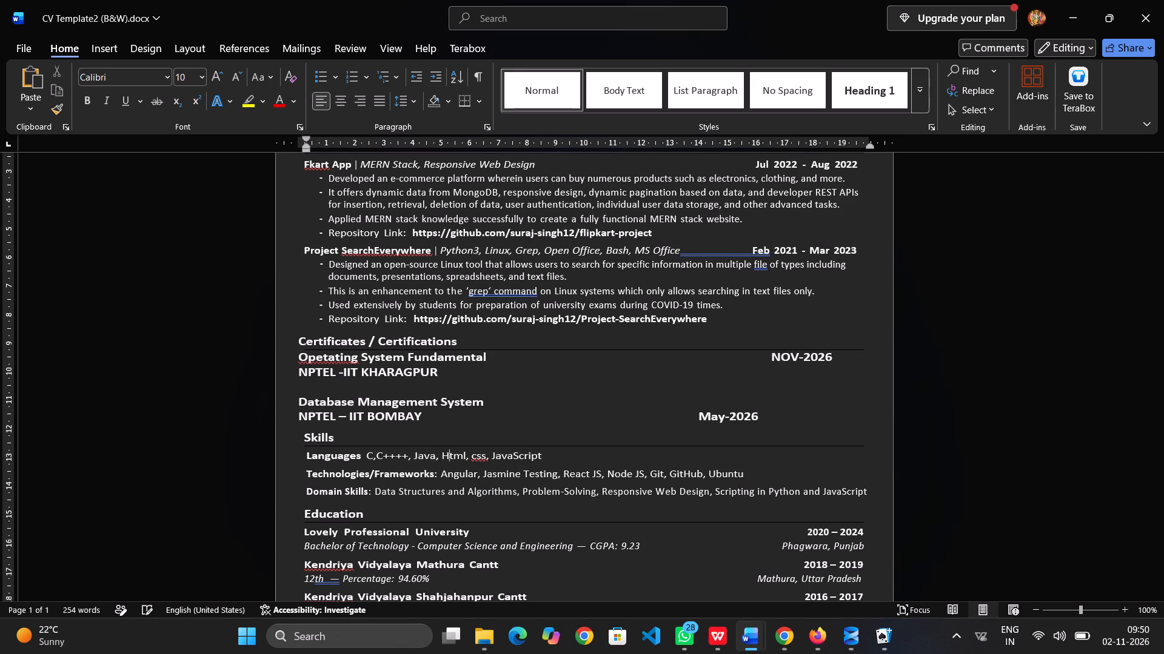
pyautogui.click(478, 458)
pyautogui.press('BackSpace')
pyautogui.press('c')
pyautogui.press('Right')
pyautogui.press('Right')
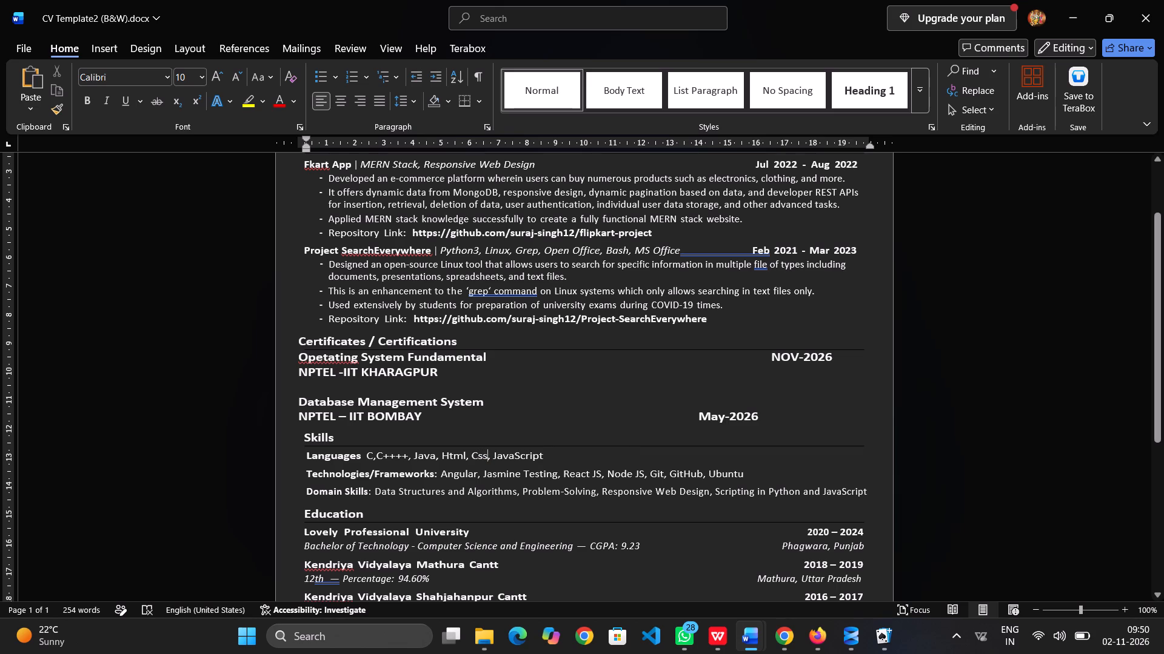
pyautogui.press('BackSpace')
pyautogui.press('BackSpace')
# Delete Ubuntu and the trailing comma after GitHub from the Technologies/Frameworks line.
pyautogui.moveTo(748, 473); pyautogui.dragTo(720, 475)
pyautogui.moveTo(720, 475); pyautogui.dragTo(708, 475)
pyautogui.press('BackSpace')
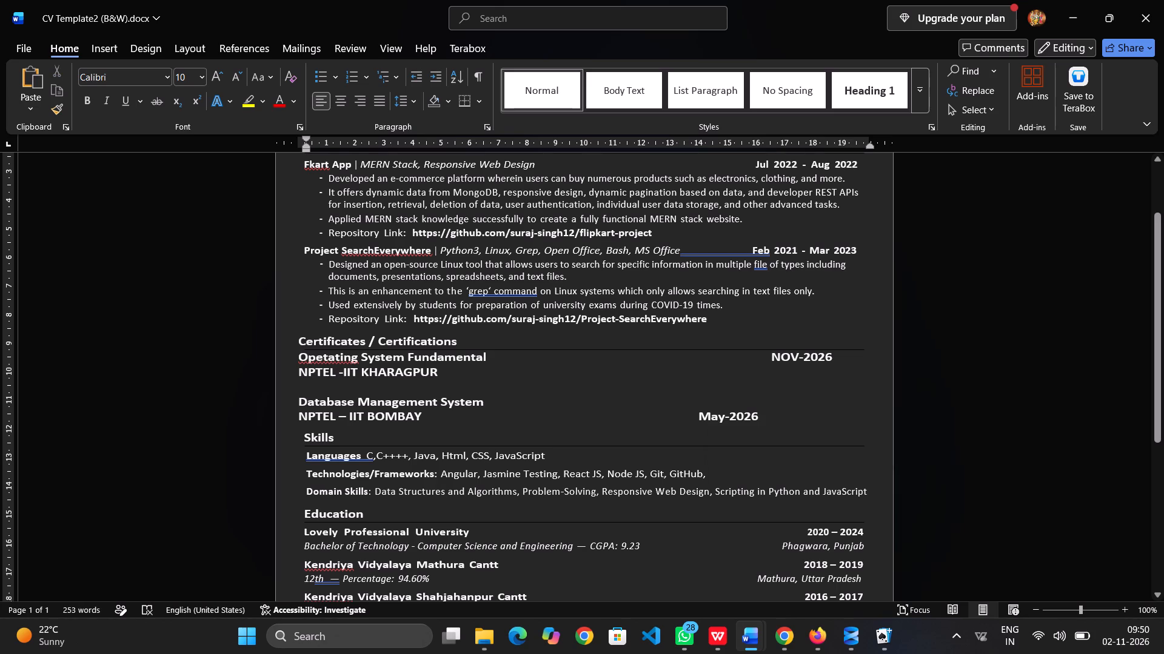
pyautogui.press('Left')
pyautogui.press('Left')
pyautogui.press('Left')
pyautogui.press('Left')
pyautogui.press('Left')
pyautogui.press('Right')
pyautogui.press('Right')
pyautogui.press('Right')
pyautogui.press('Right')
pyautogui.press('BackSpace')
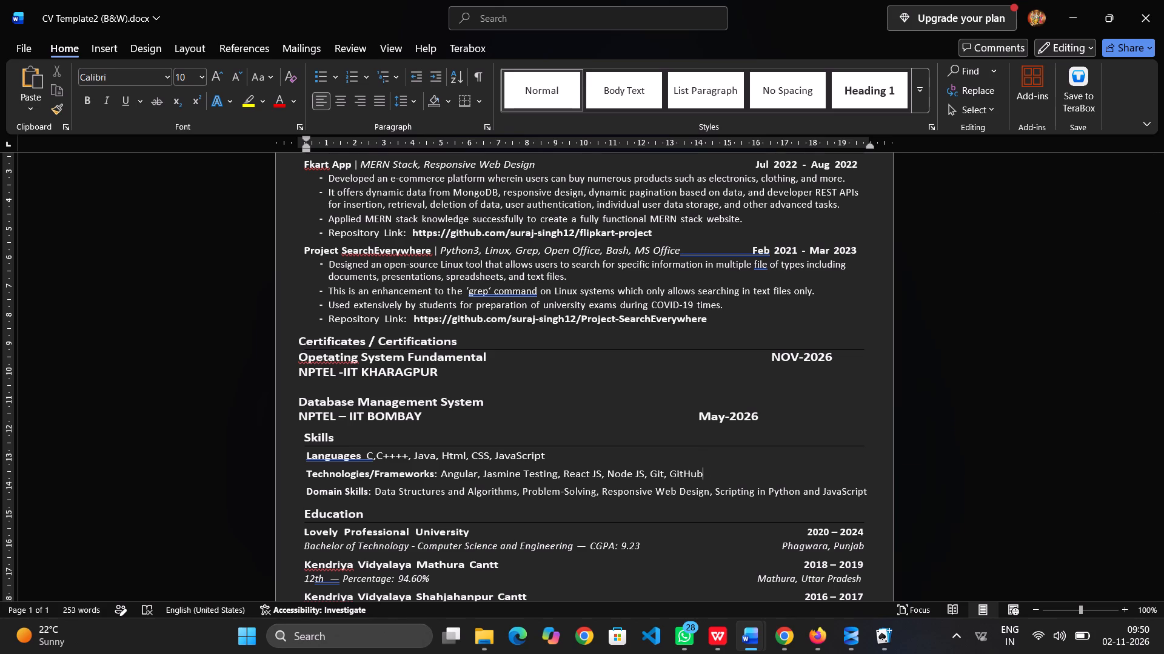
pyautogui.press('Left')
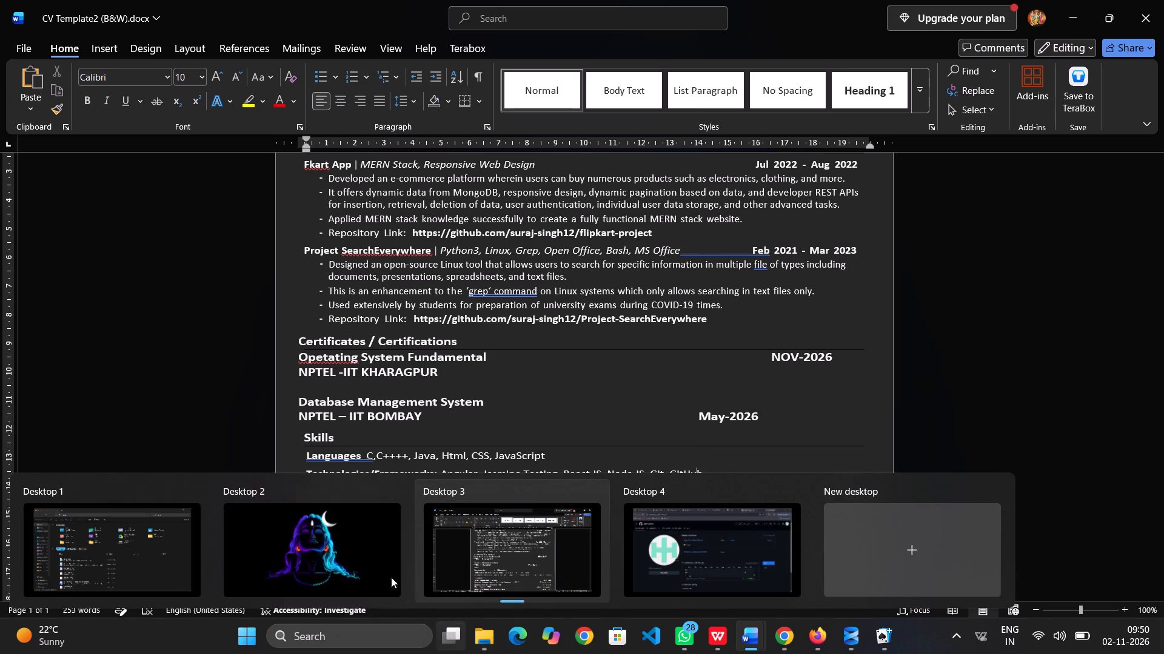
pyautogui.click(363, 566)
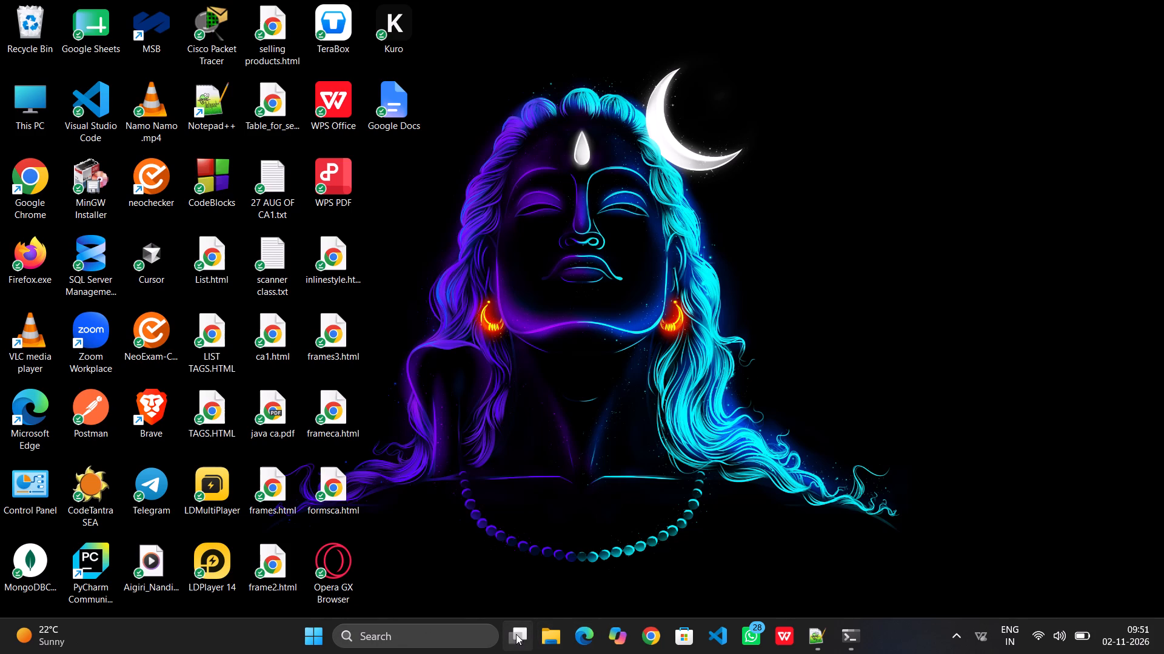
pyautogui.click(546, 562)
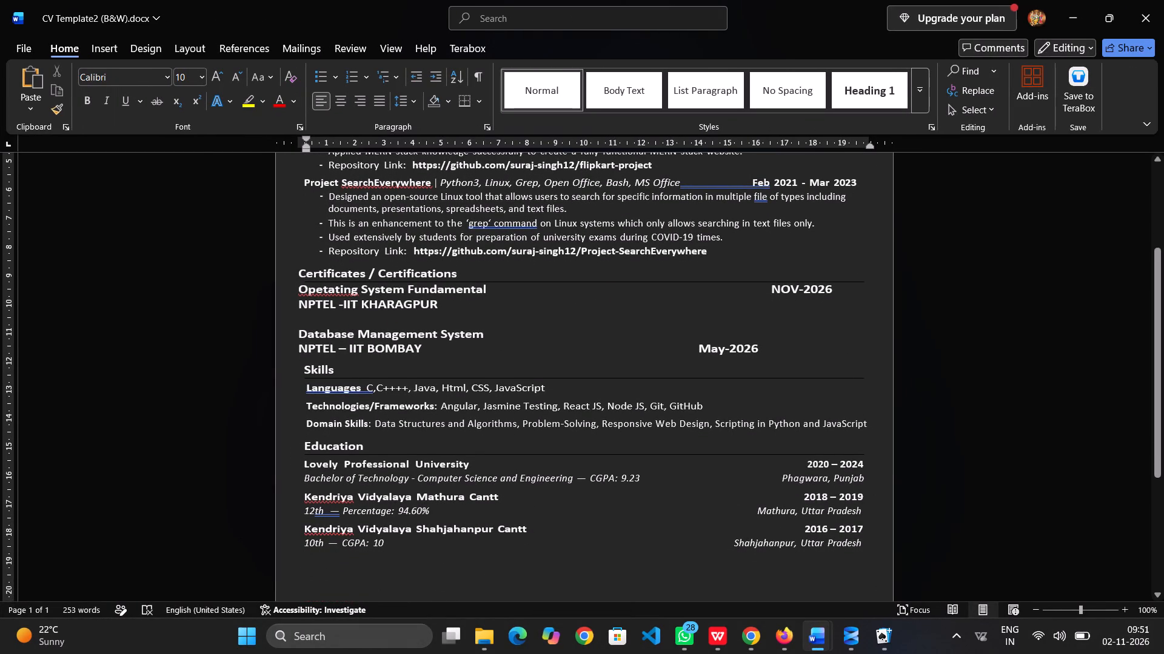
# Delete Angular, Jasmine Testing, React JS, Node JS and Git from the Technologies/Frameworks line, keeping only GitHub.
pyautogui.click(668, 406)
pyautogui.moveTo(668, 406); pyautogui.dragTo(645, 409)
pyautogui.moveTo(645, 409); pyautogui.dragTo(444, 405)
pyautogui.press('BackSpace')
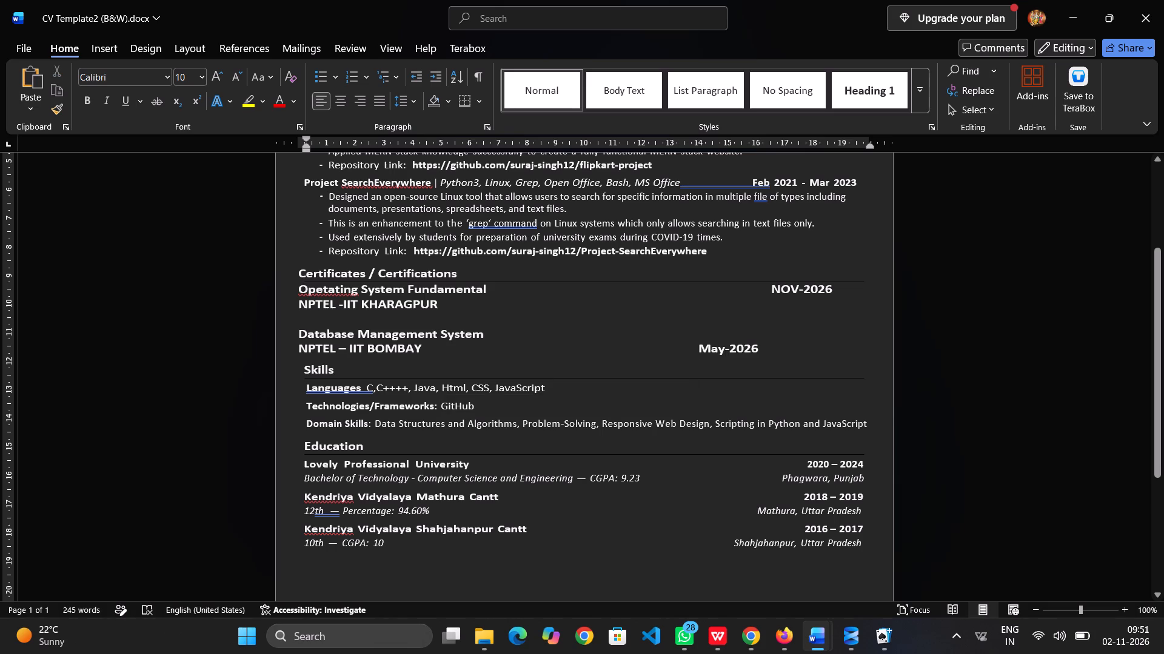
# Add VScode after GitHub in the Technologies/Frameworks line, separated by a comma.
pyautogui.click(475, 406)
pyautogui.press(',')
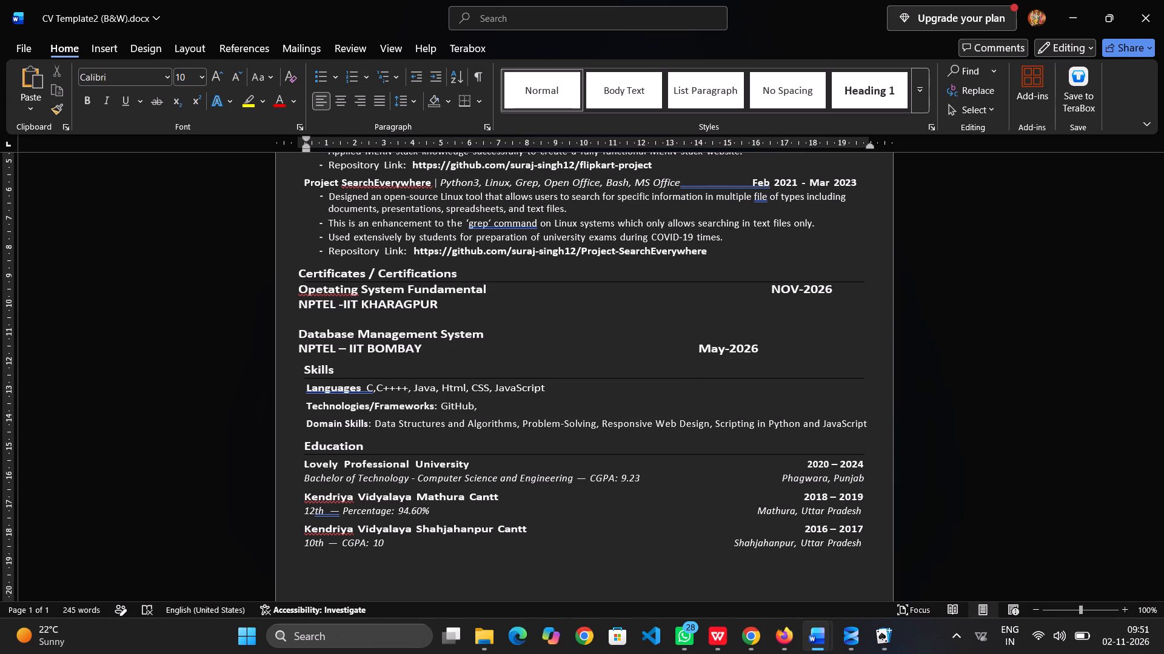
pyautogui.write('VS')
pyautogui.write('cos')
pyautogui.press('BackSpace')
pyautogui.write('de')
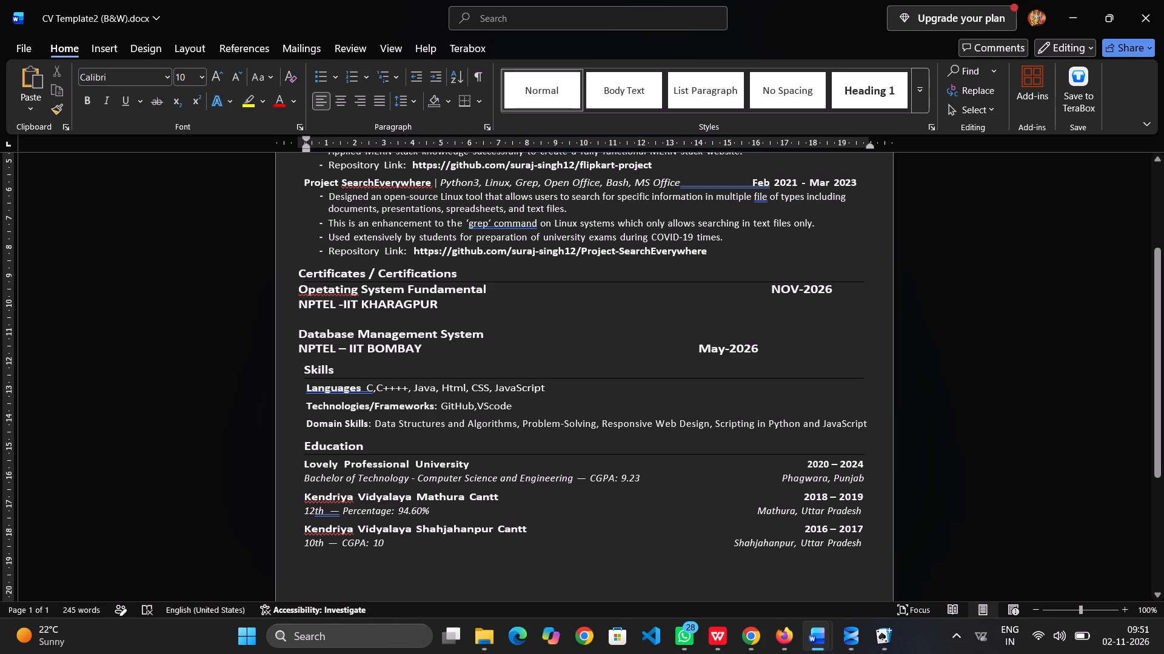
# Delete "Python and" from the scripting entry in the Domain Skills line, leaving only JavaScript.
pyautogui.moveTo(800, 418); pyautogui.dragTo(755, 418)
pyautogui.moveTo(755, 418); pyautogui.dragTo(804, 422)
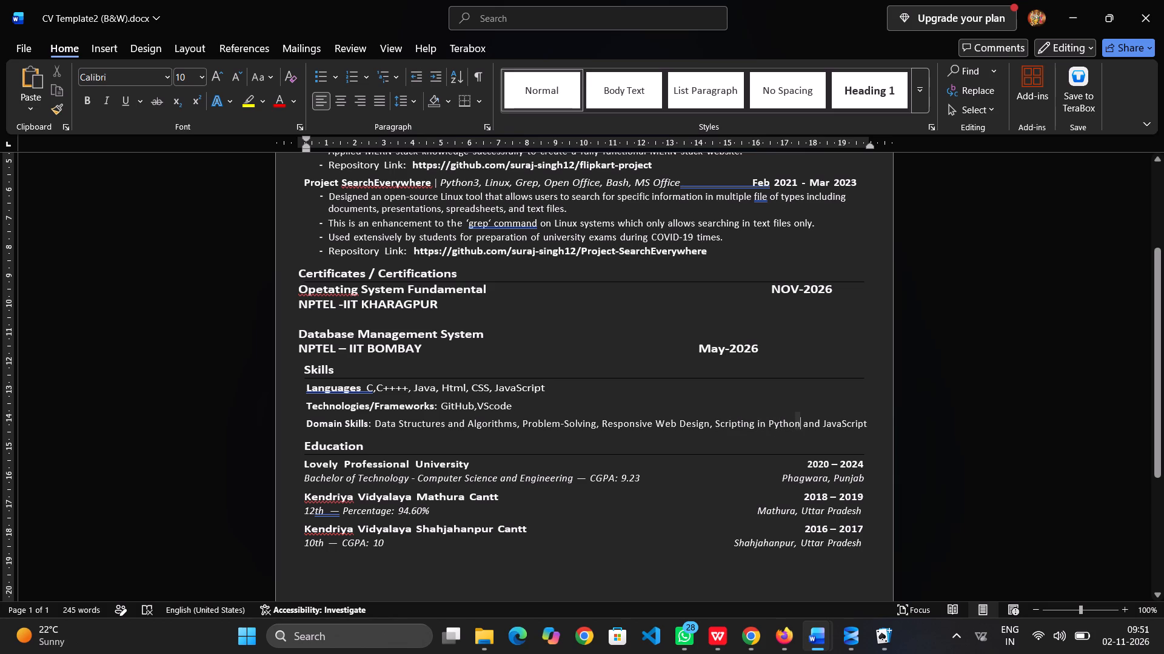
pyautogui.moveTo(804, 422); pyautogui.dragTo(819, 422)
pyautogui.click(819, 422)
pyautogui.moveTo(819, 422); pyautogui.dragTo(813, 422)
pyautogui.moveTo(769, 422); pyautogui.dragTo(803, 428)
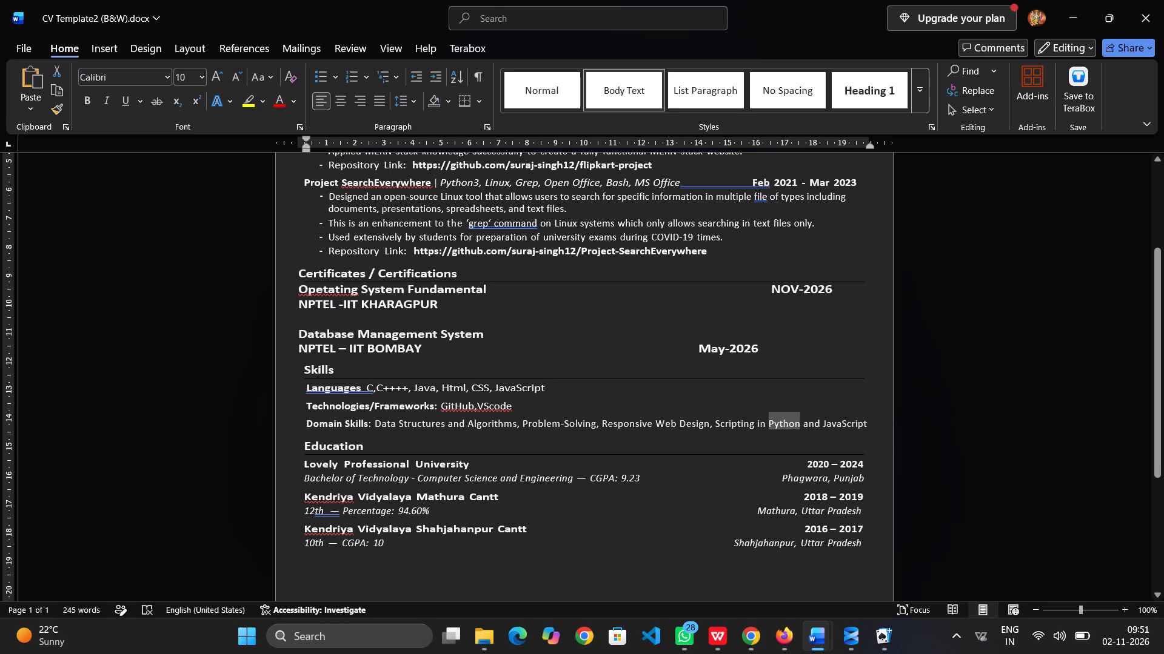
pyautogui.moveTo(803, 428); pyautogui.dragTo(819, 428)
pyautogui.press('BackSpace')
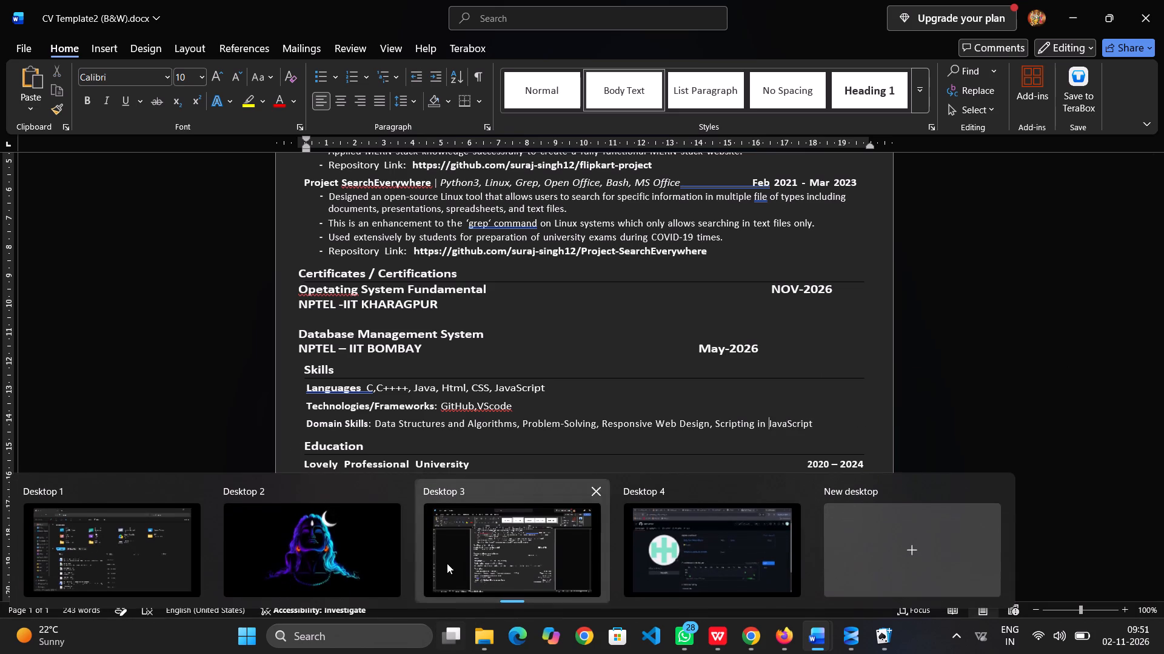
# Switch to Notepad++ on Desktop 2 and look through the open Shapetype.java, Products.java and change.log files.
pyautogui.click(355, 551)
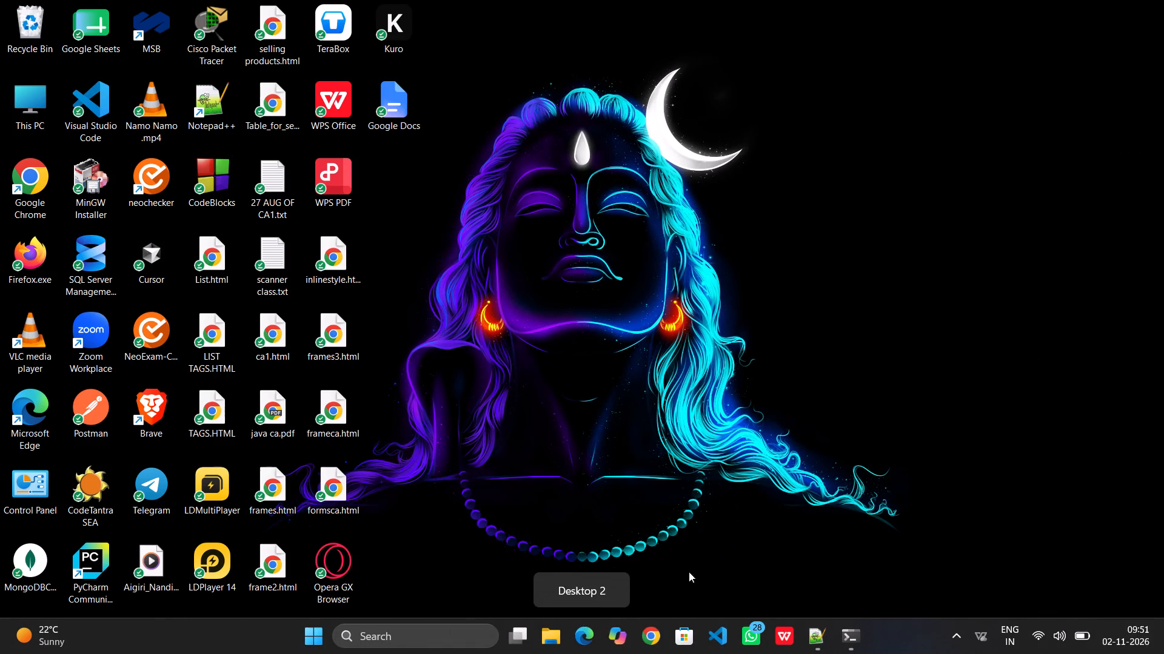
pyautogui.click(811, 646)
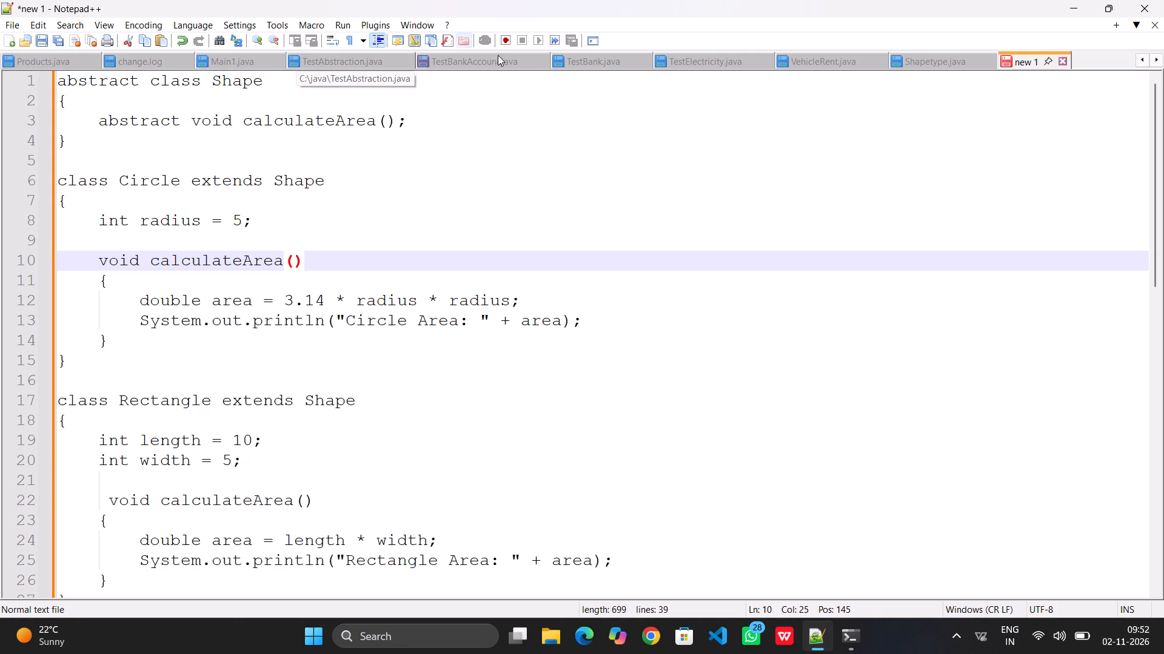
pyautogui.click(912, 66)
pyautogui.scroll(8, 404, 251)
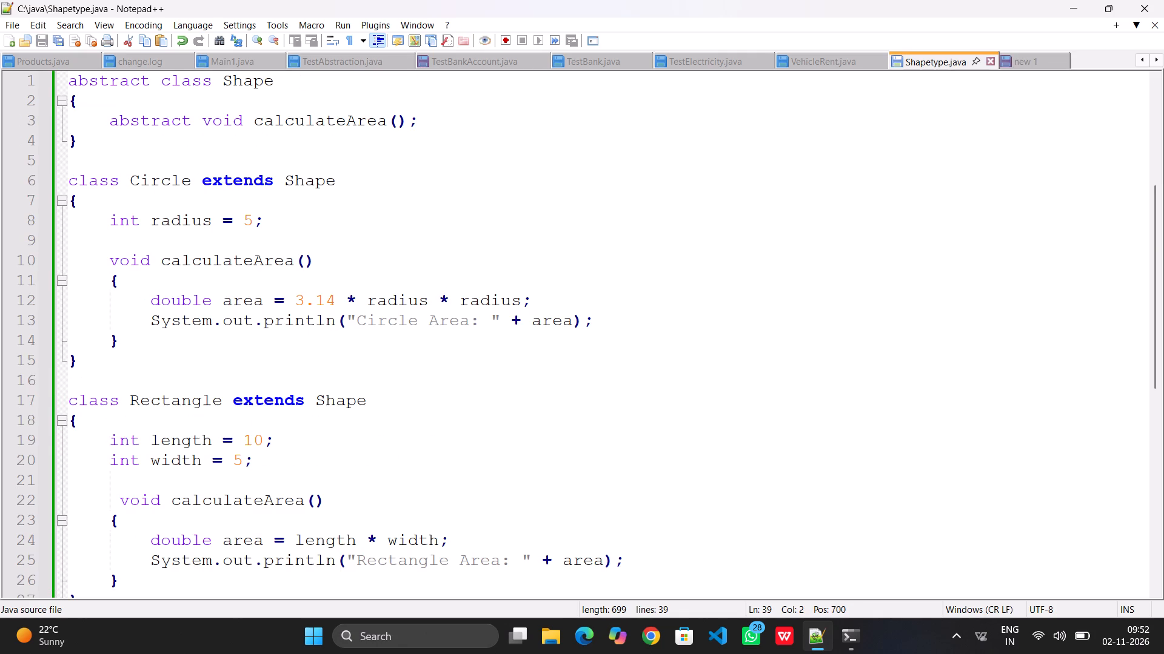
pyautogui.click(39, 60)
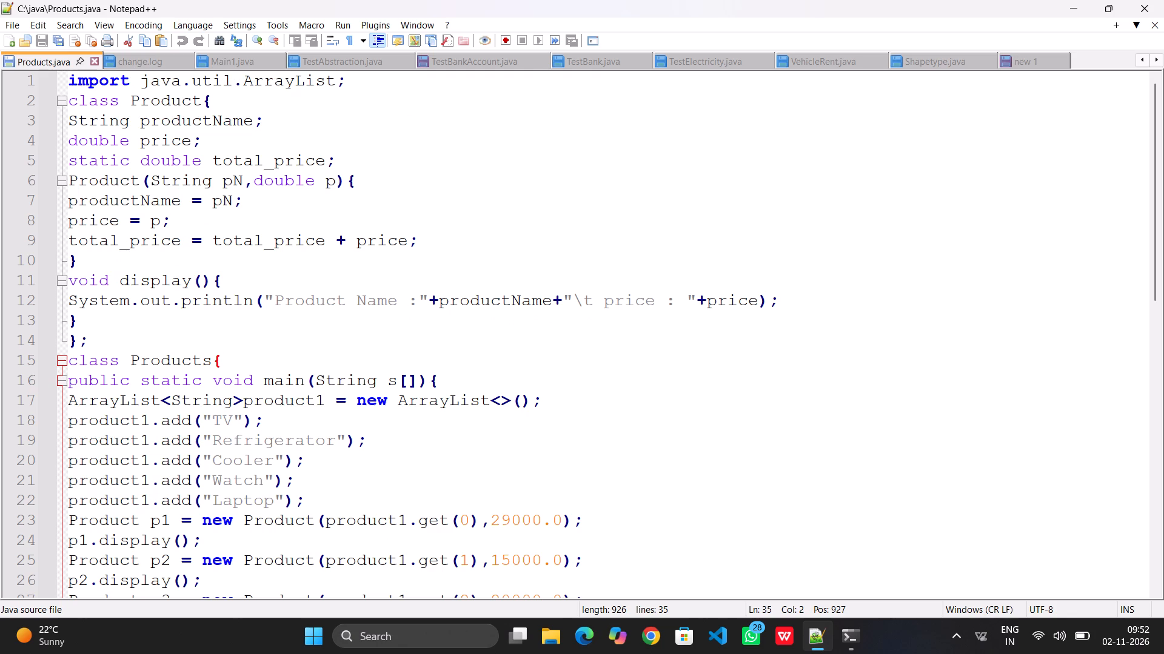
pyautogui.click(141, 59)
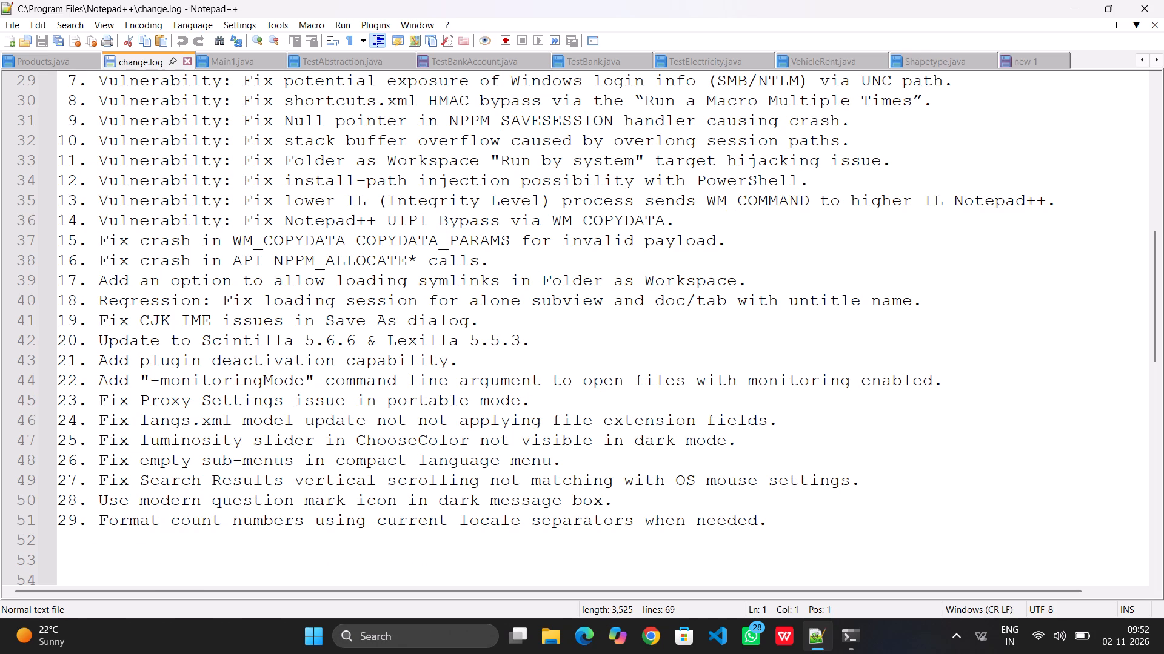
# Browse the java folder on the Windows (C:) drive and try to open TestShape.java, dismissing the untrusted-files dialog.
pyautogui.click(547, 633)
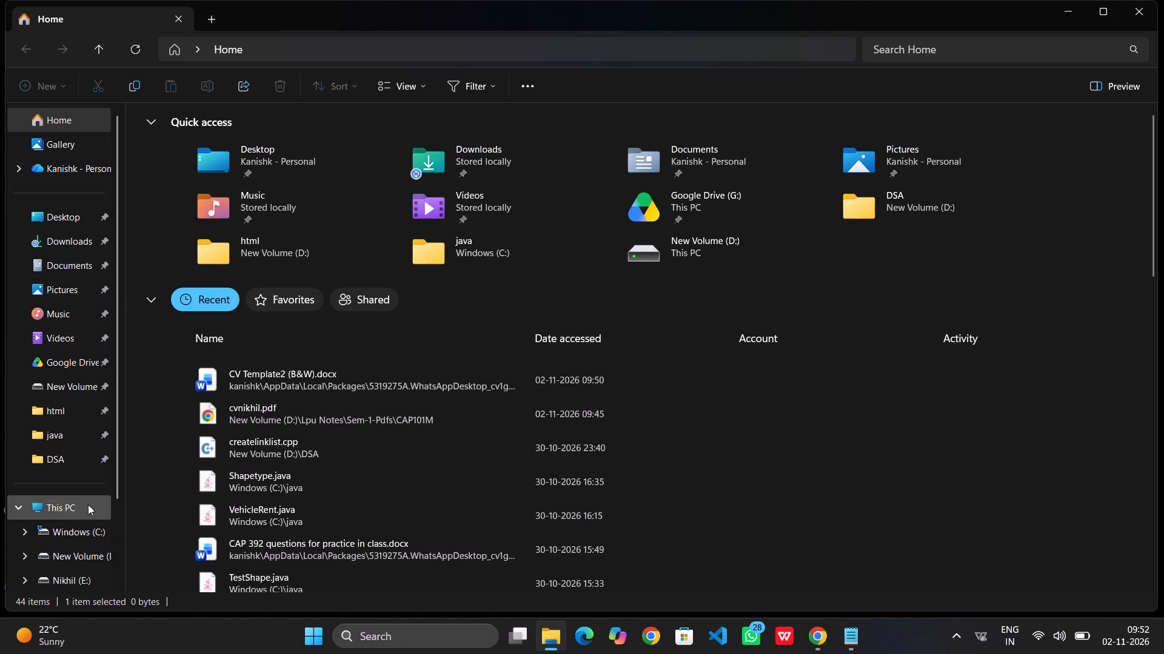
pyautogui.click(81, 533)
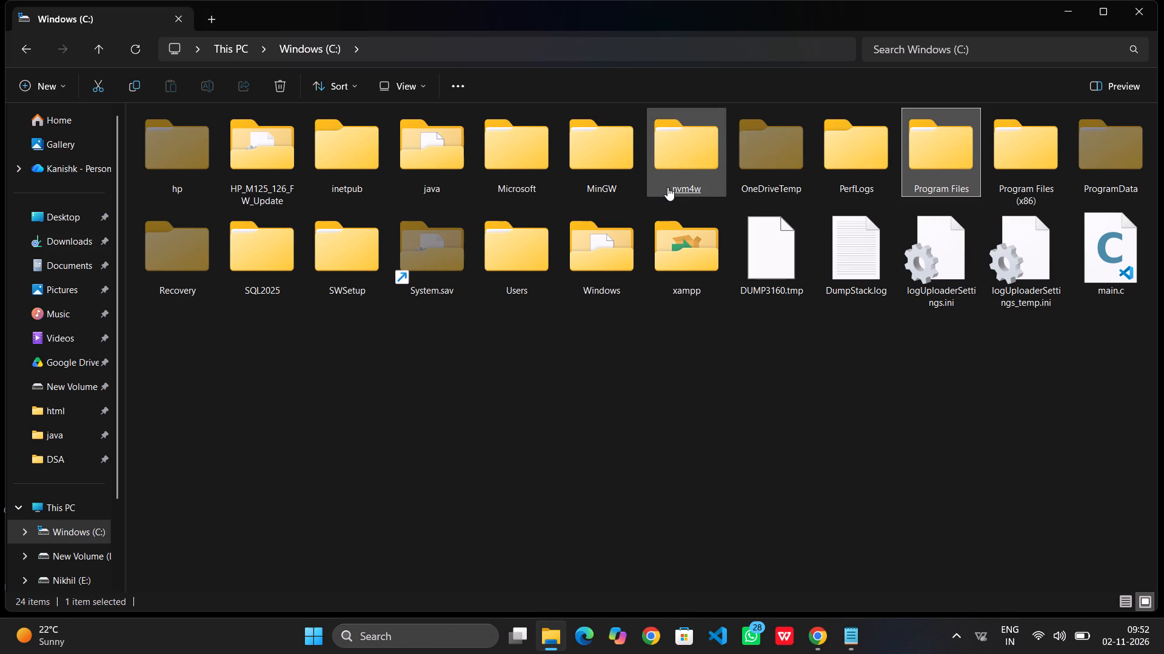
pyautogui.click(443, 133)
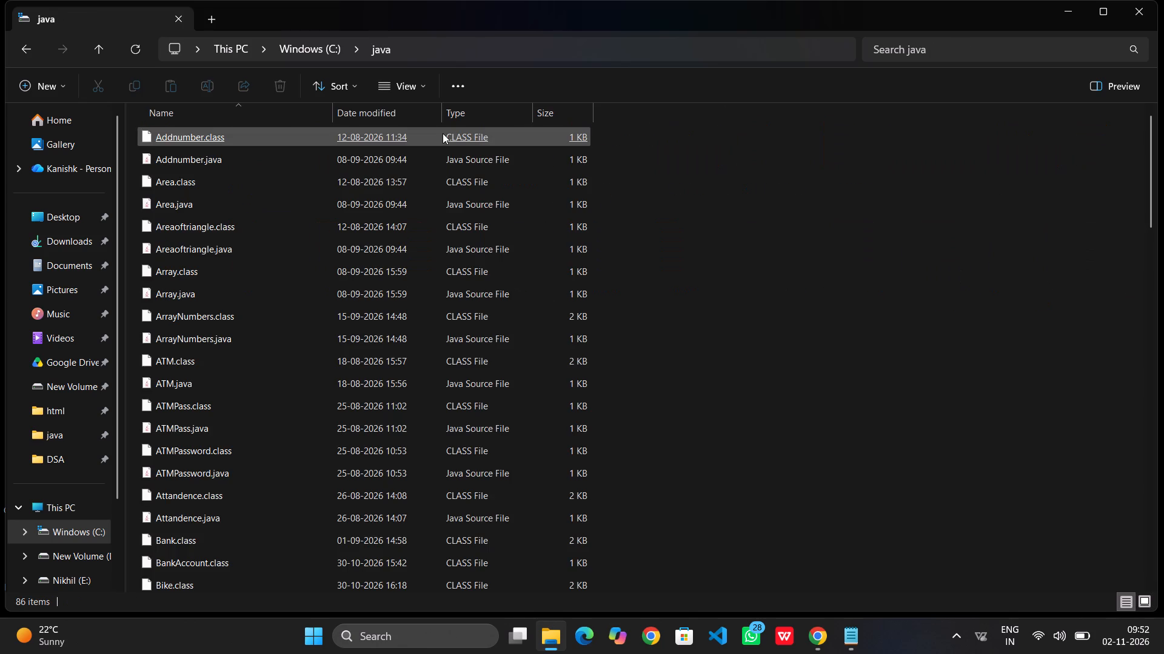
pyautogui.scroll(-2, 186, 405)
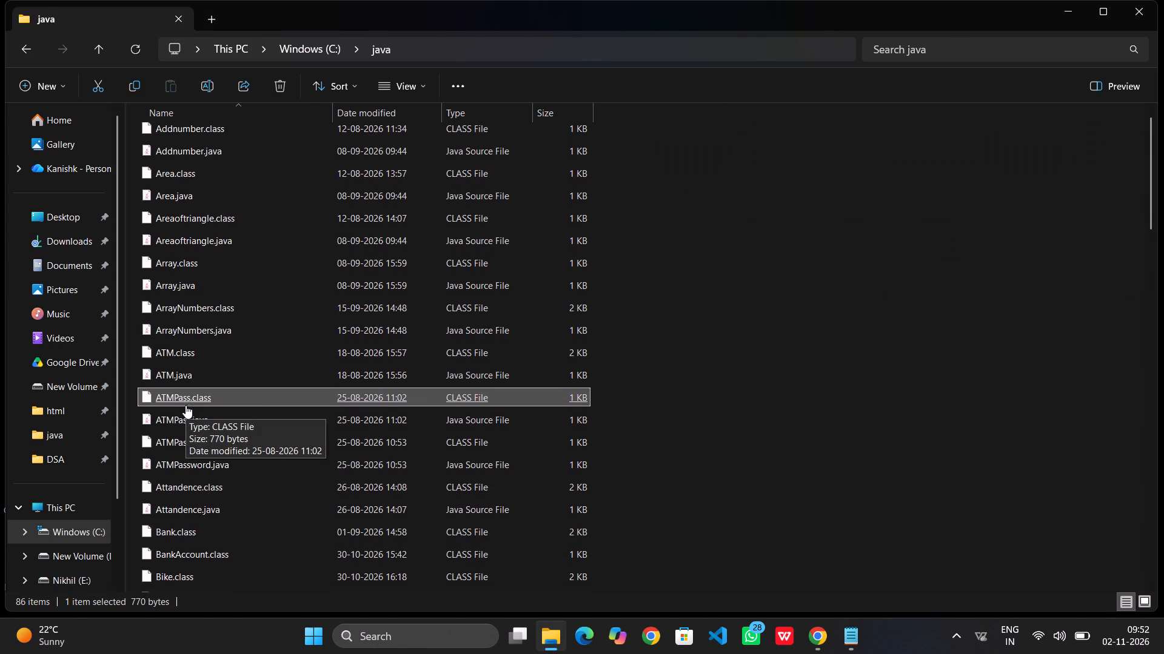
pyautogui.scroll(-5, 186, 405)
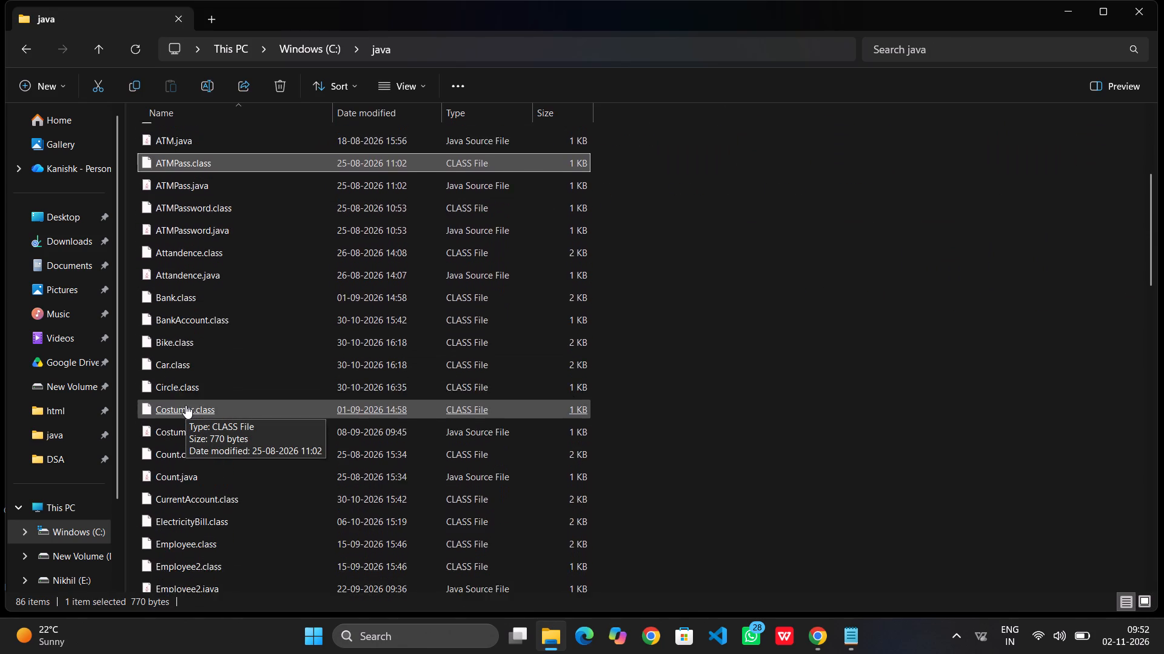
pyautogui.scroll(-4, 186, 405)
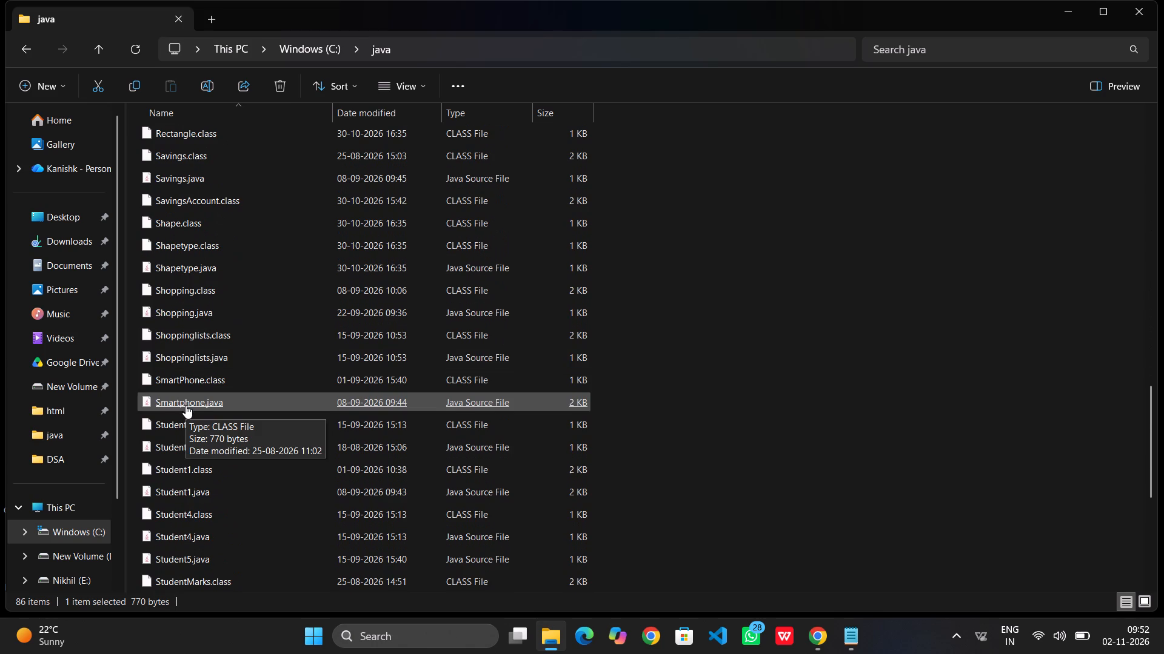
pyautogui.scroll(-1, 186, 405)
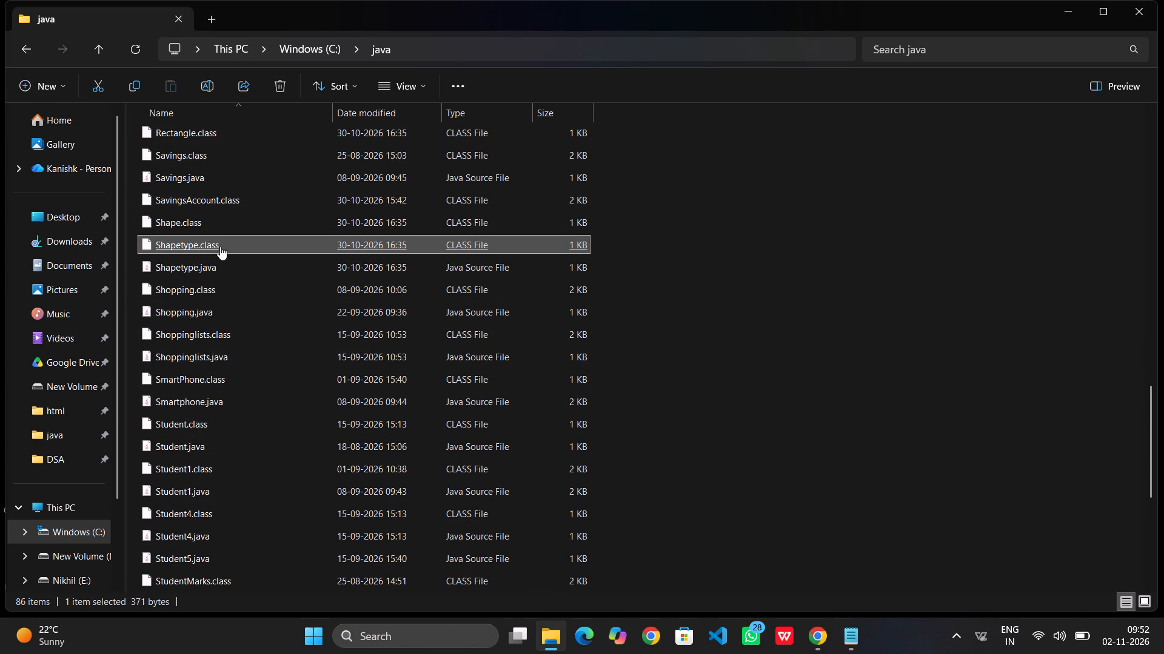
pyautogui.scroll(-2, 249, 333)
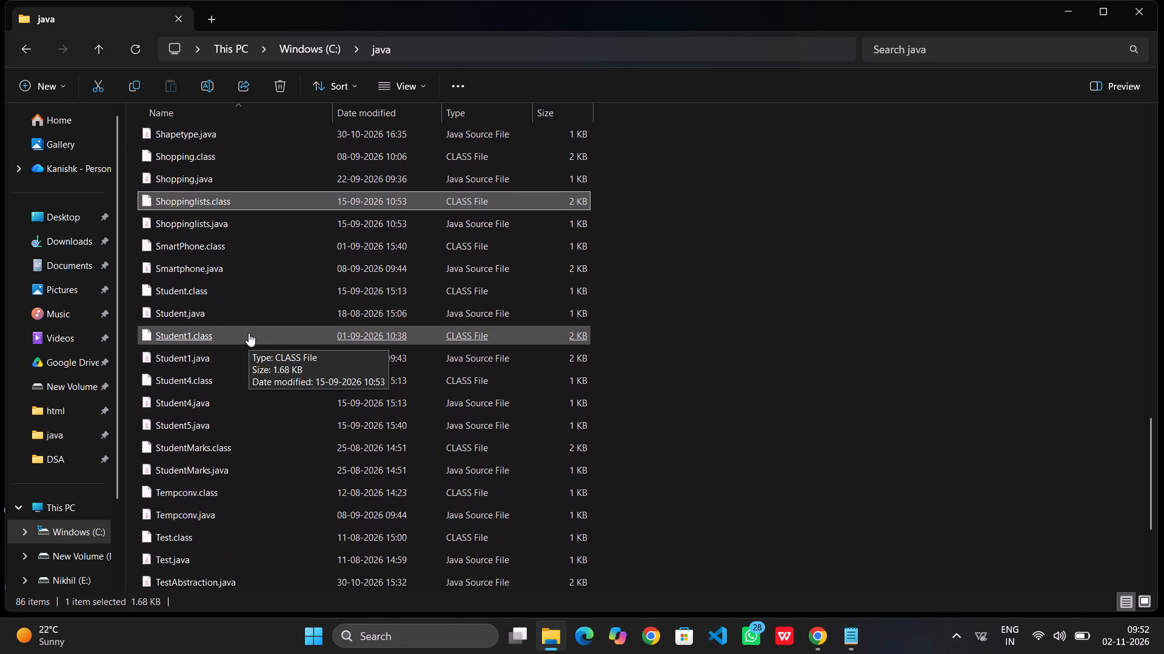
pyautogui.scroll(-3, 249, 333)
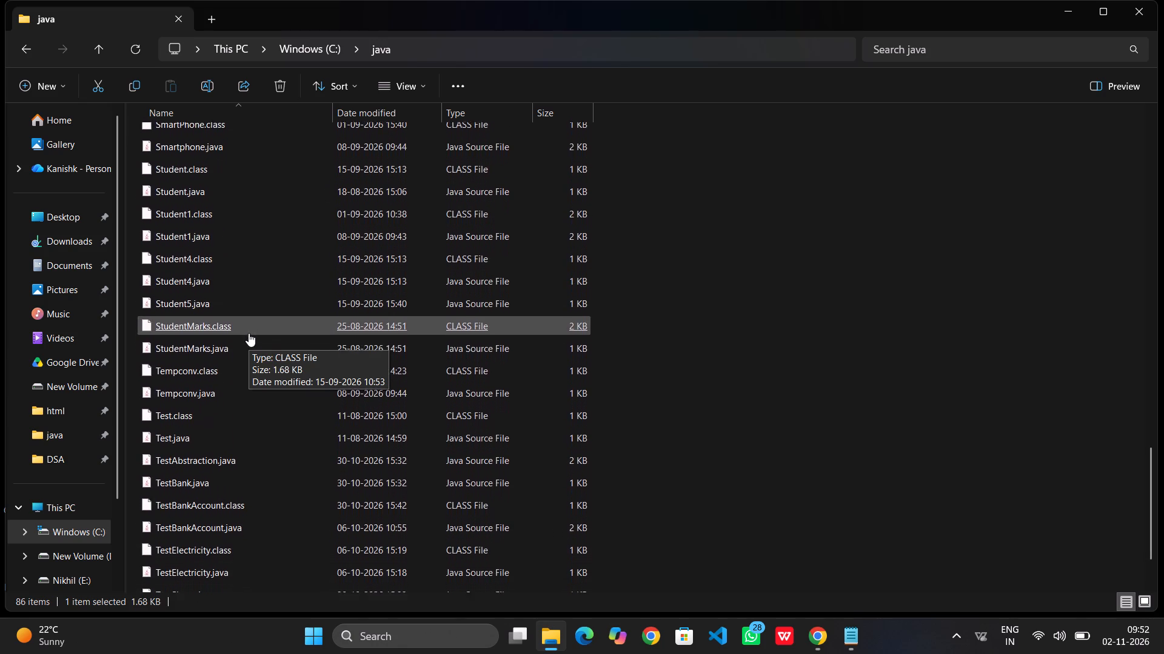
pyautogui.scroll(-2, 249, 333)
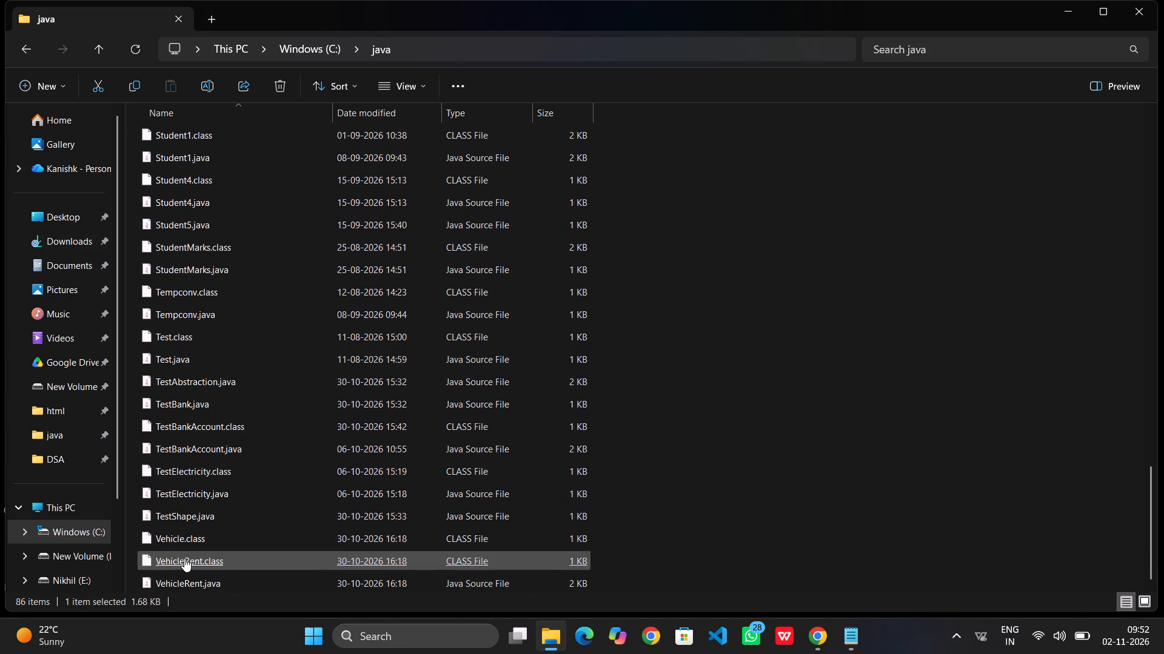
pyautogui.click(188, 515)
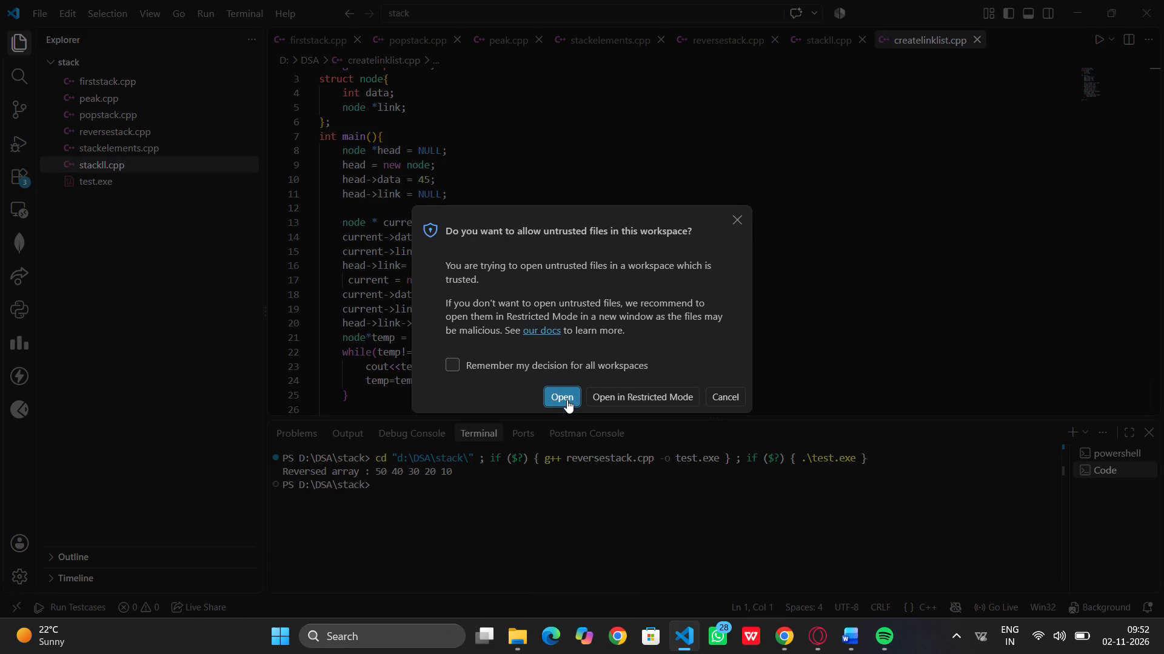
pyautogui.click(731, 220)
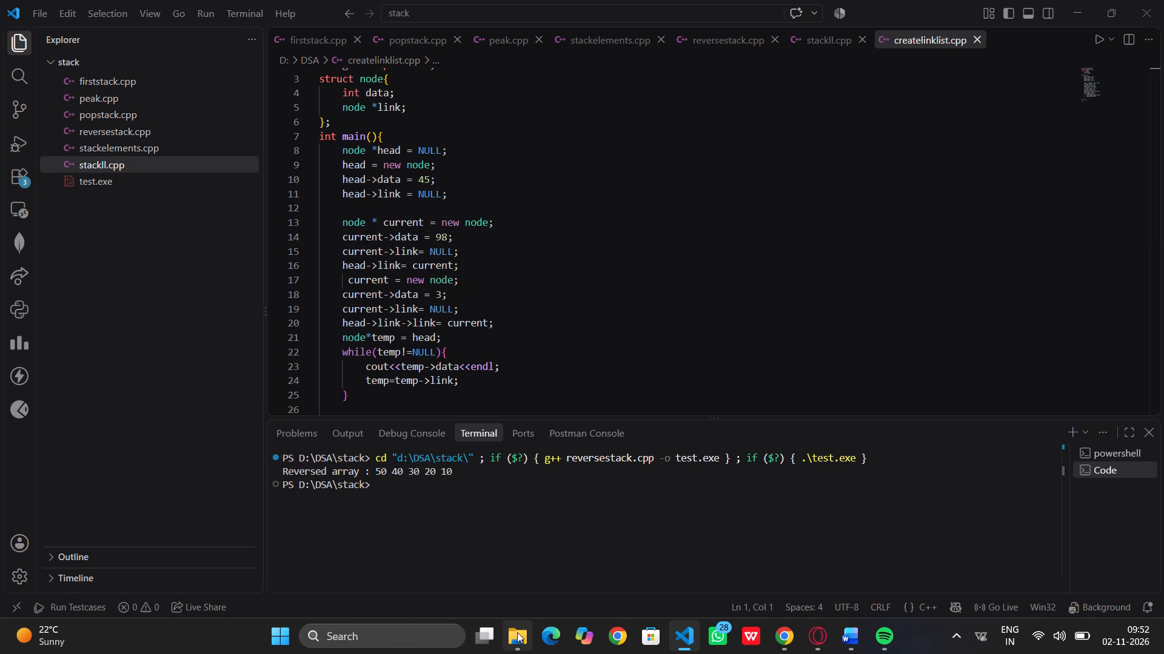
# Return to the java folder on the Windows (C:) drive from Desktop 2 and search it for "te".
pyautogui.click(517, 635)
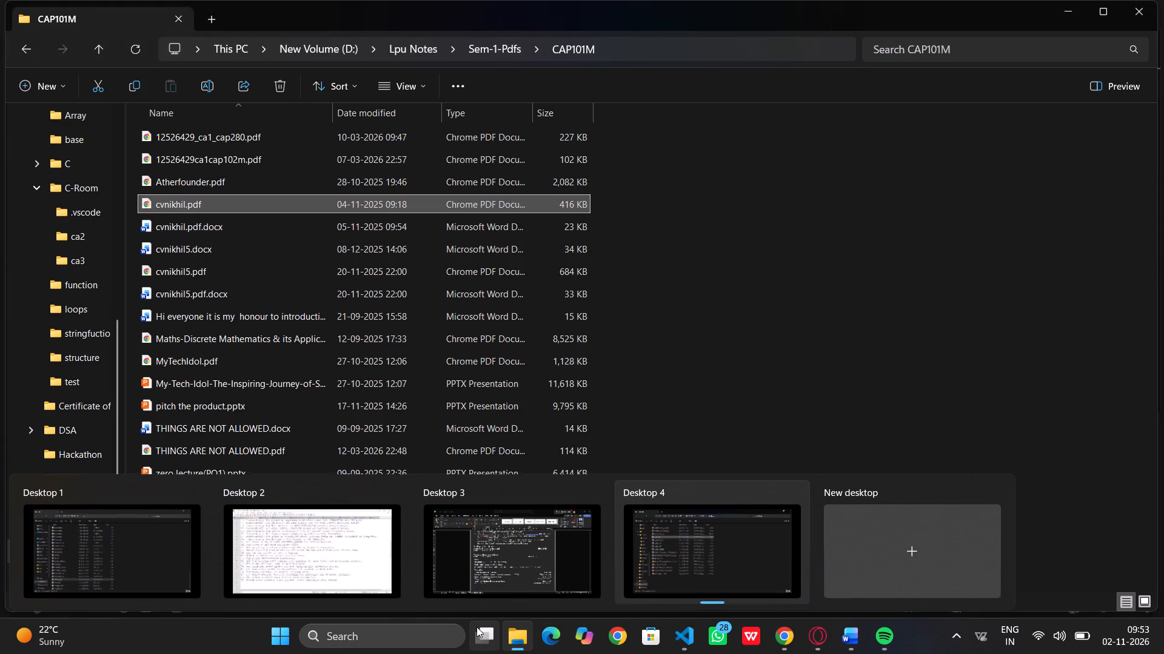
pyautogui.click(354, 538)
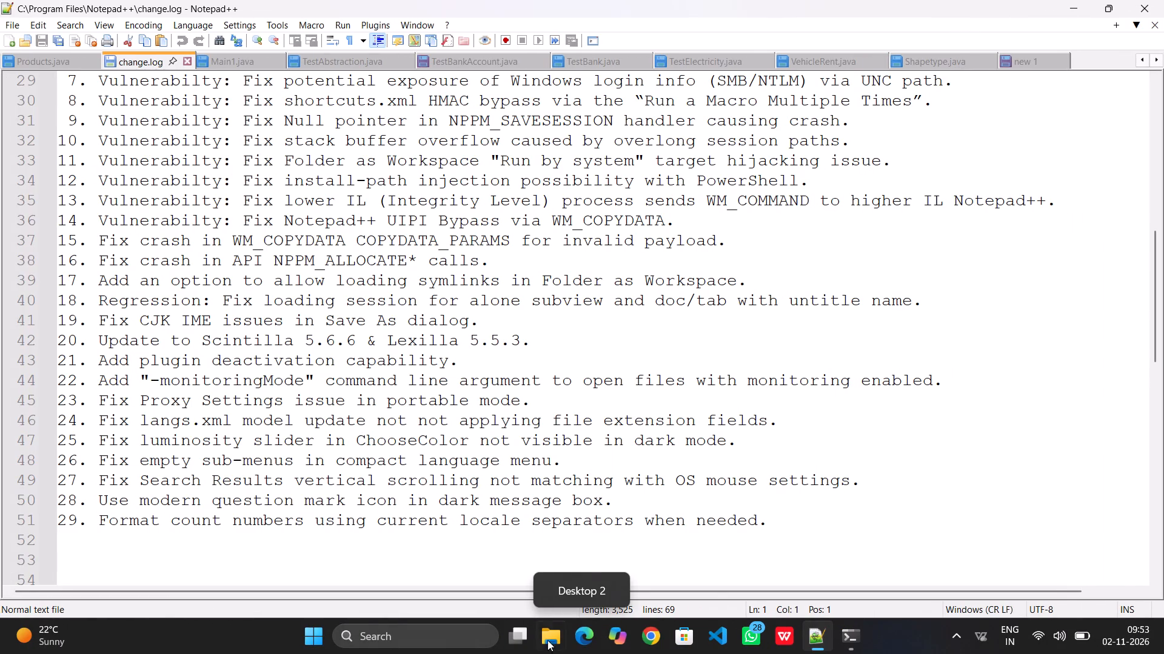
pyautogui.click(553, 645)
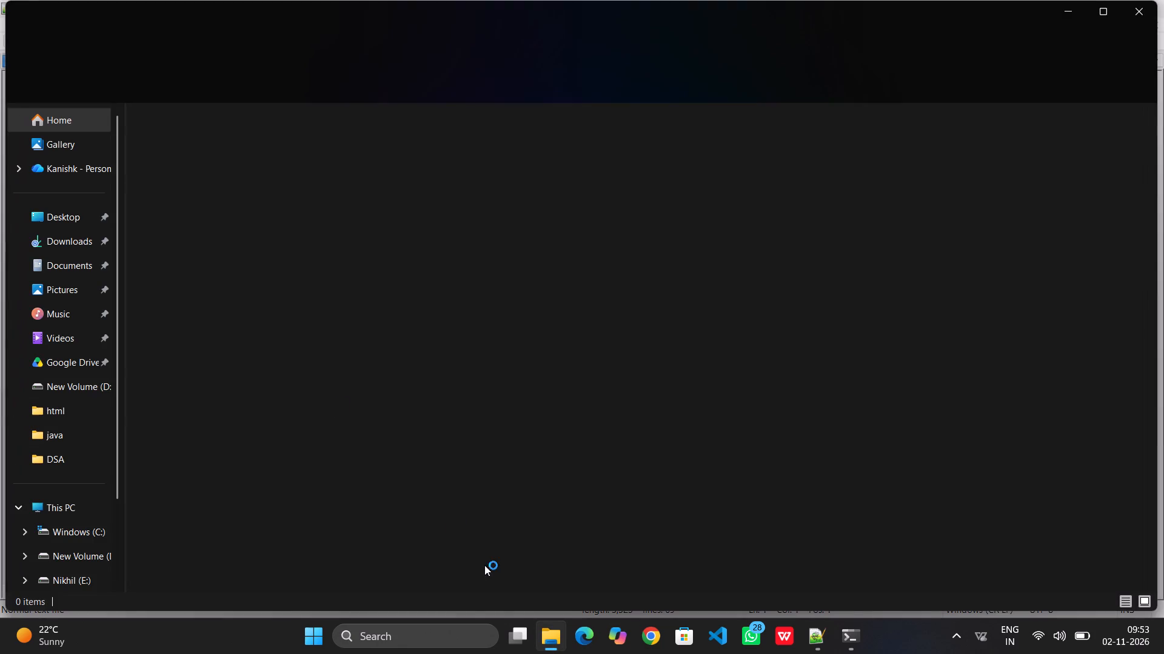
pyautogui.click(75, 533)
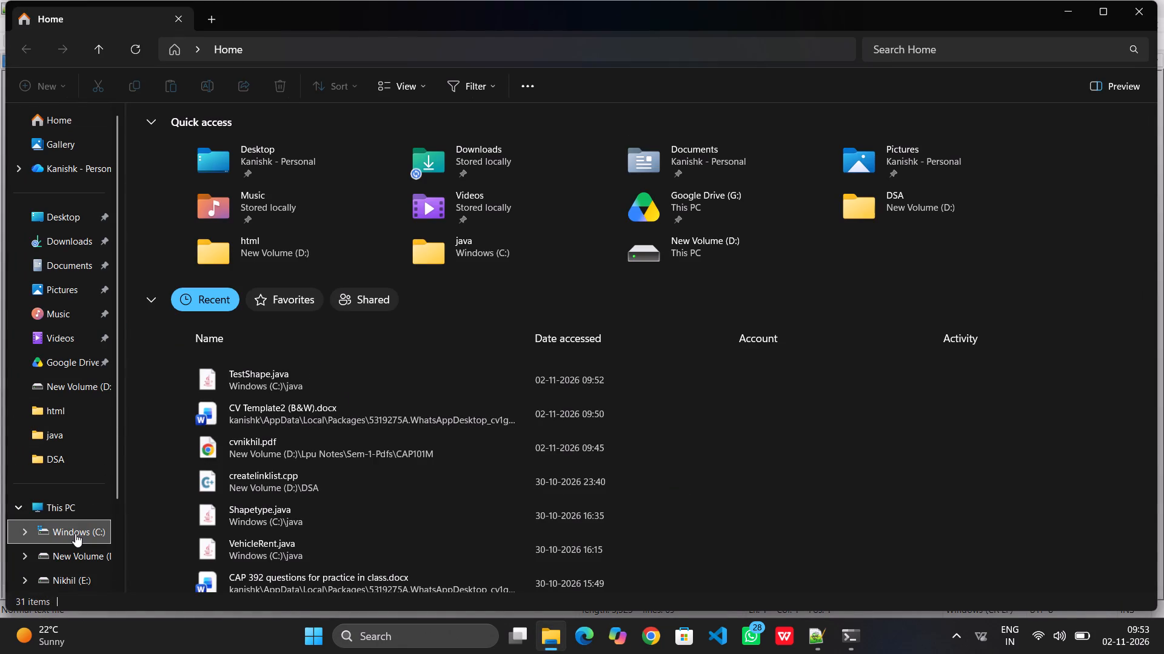
pyautogui.click(420, 145)
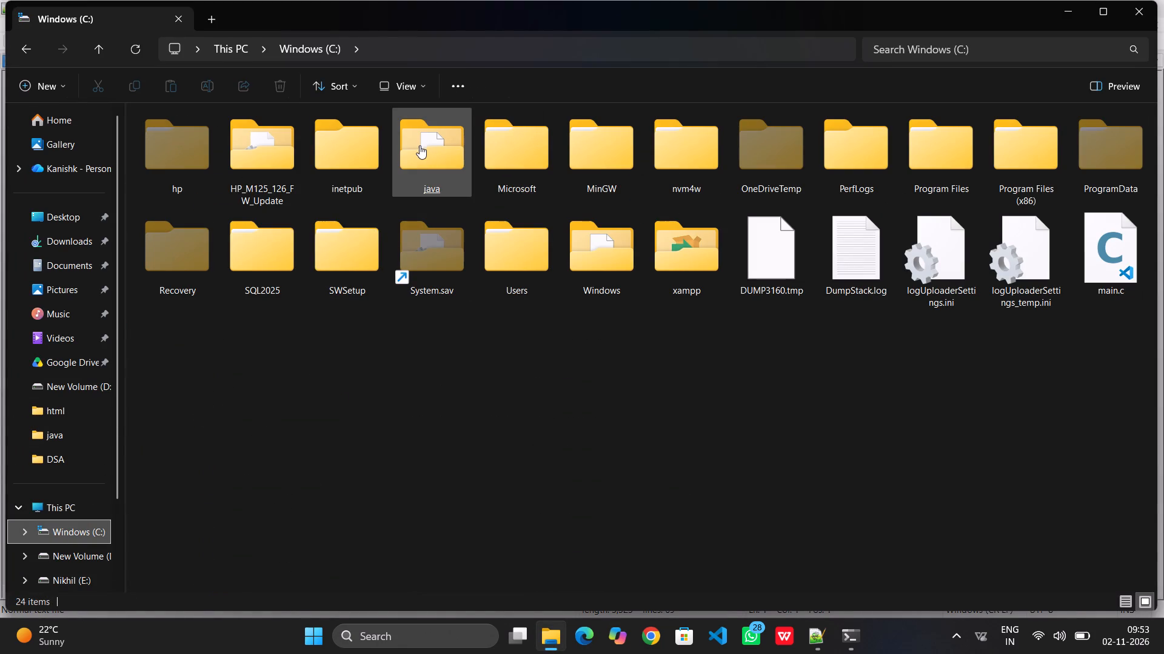
pyautogui.scroll(-3, 267, 294)
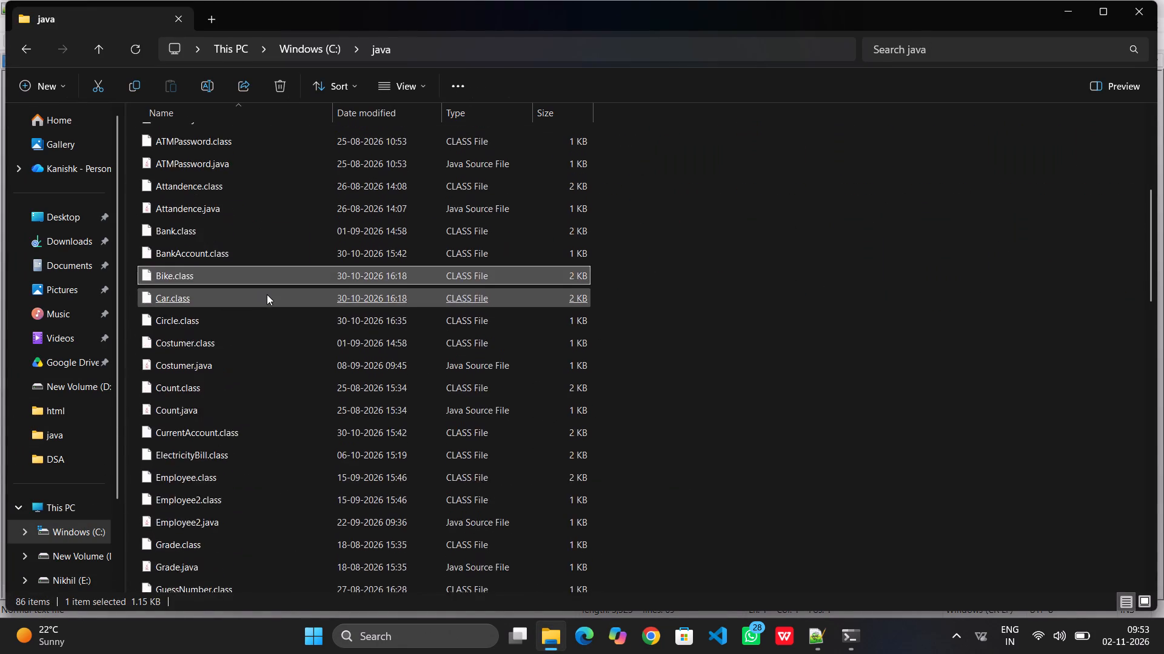
pyautogui.scroll(10, 267, 294)
pyautogui.click(1014, 54)
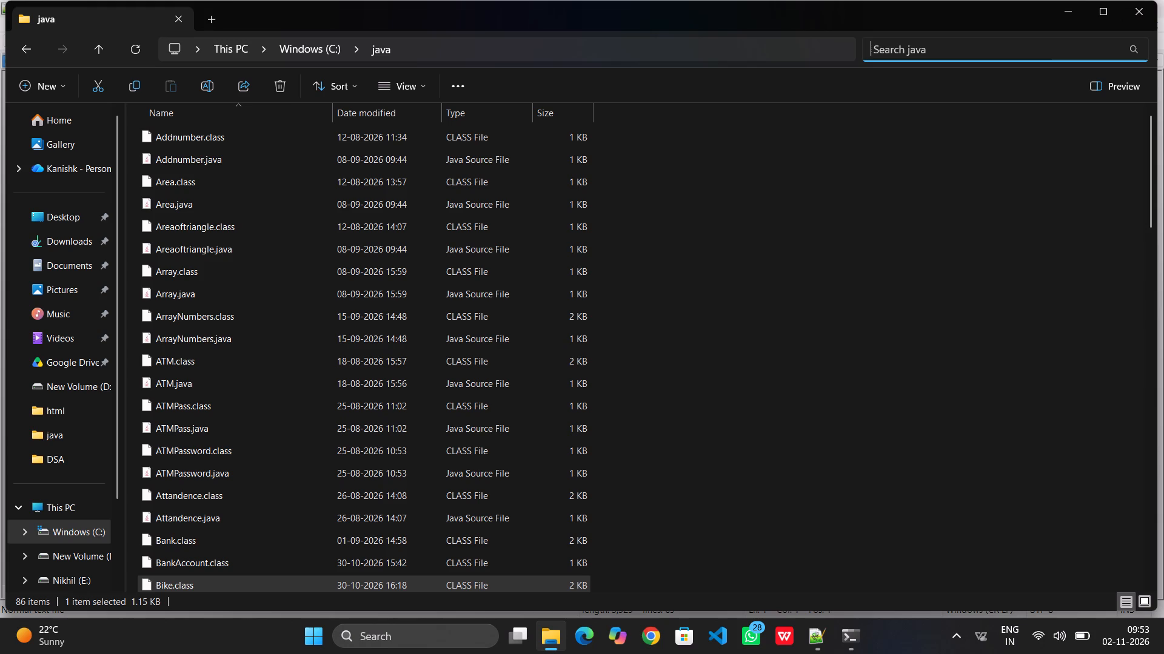
pyautogui.write('tw')
pyautogui.press('BackSpace')
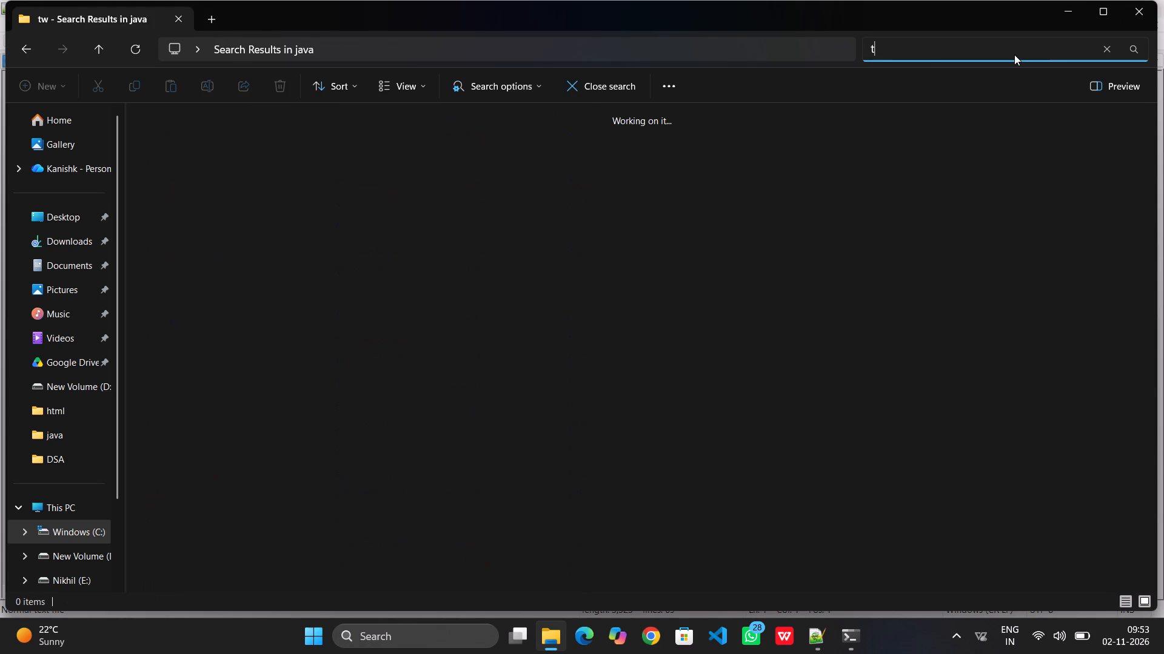
pyautogui.press('e')
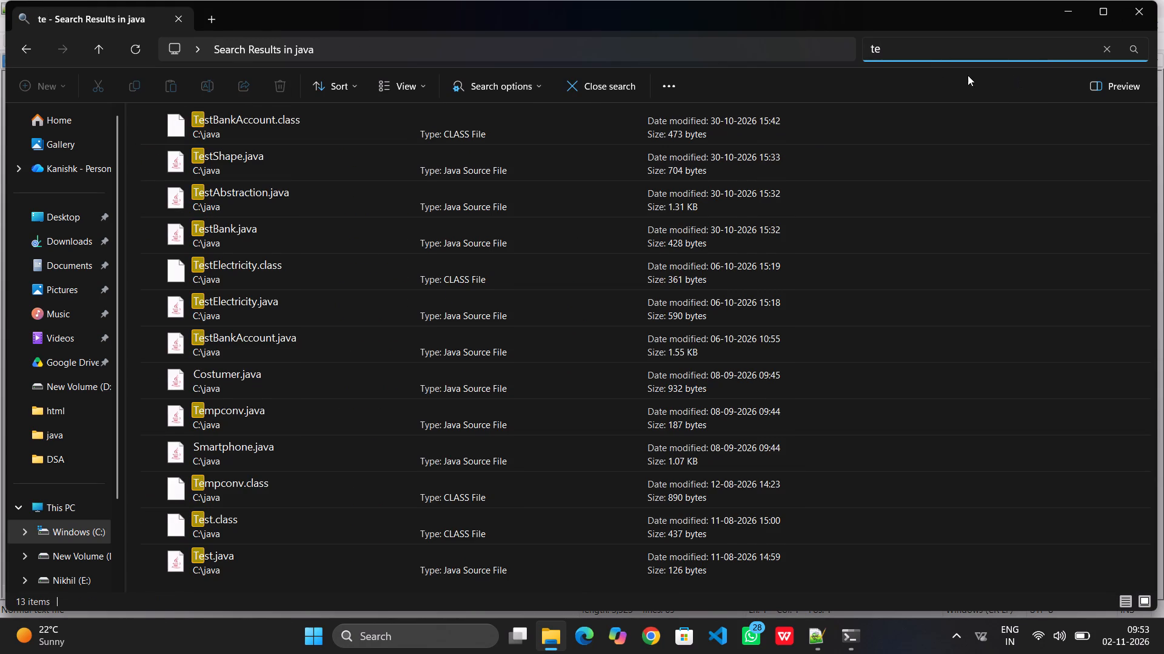
# Open TestShape.java from the java folder's search results in Notepad++ for editing.
pyautogui.rightClick(241, 160)
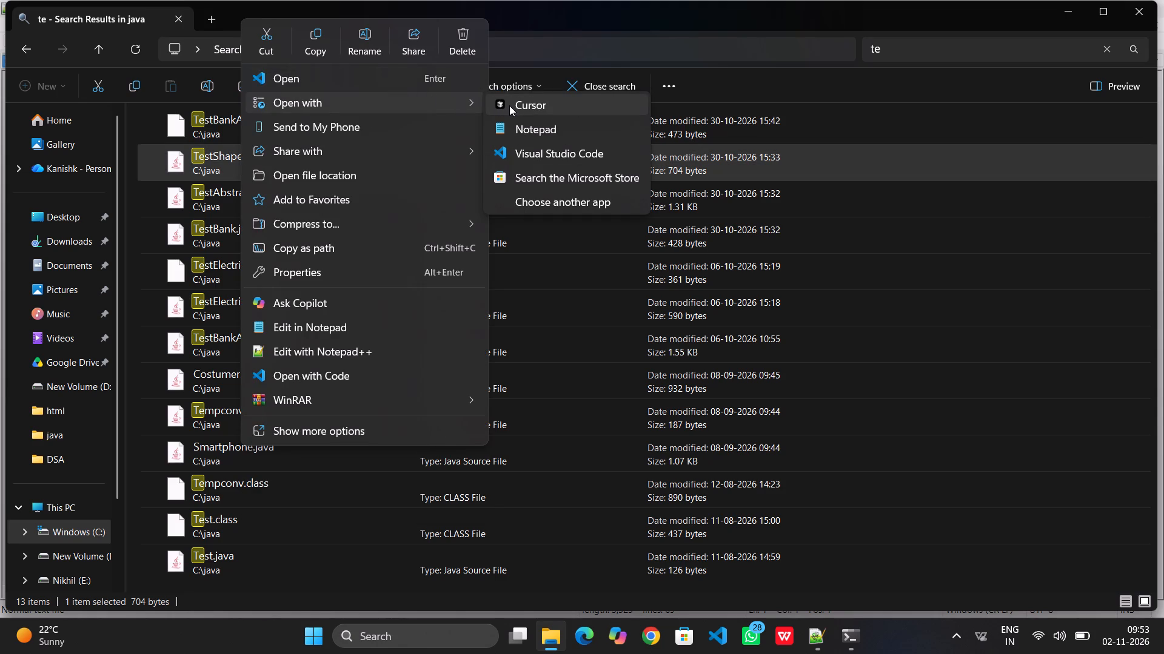
pyautogui.click(322, 355)
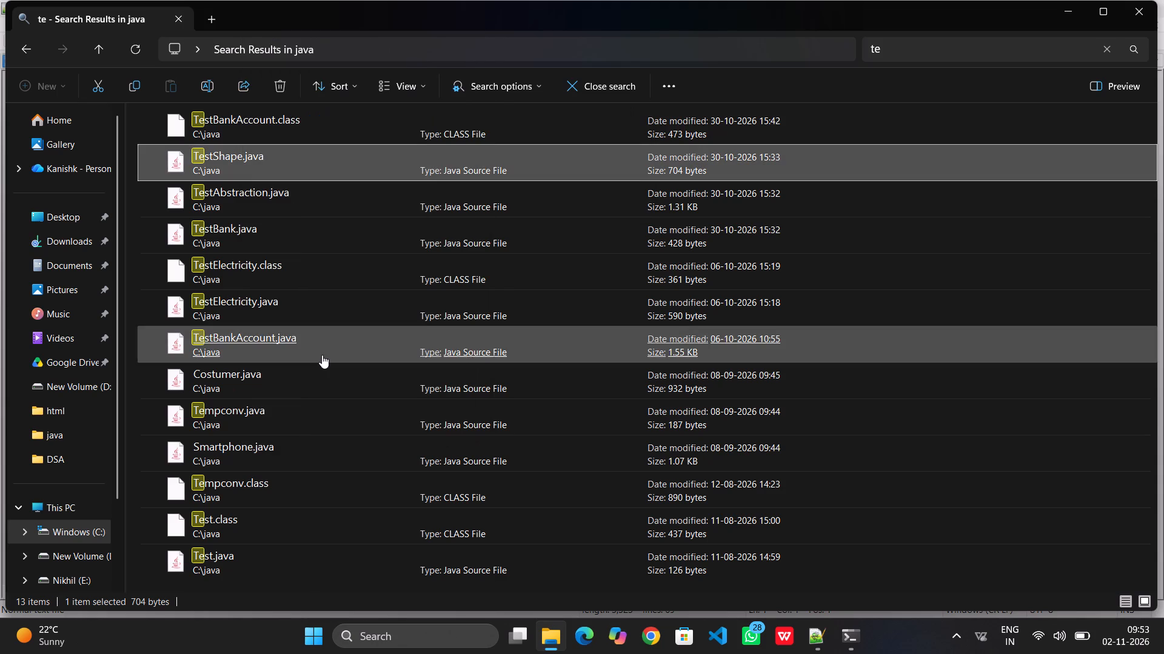
pyautogui.scroll(4, 516, 367)
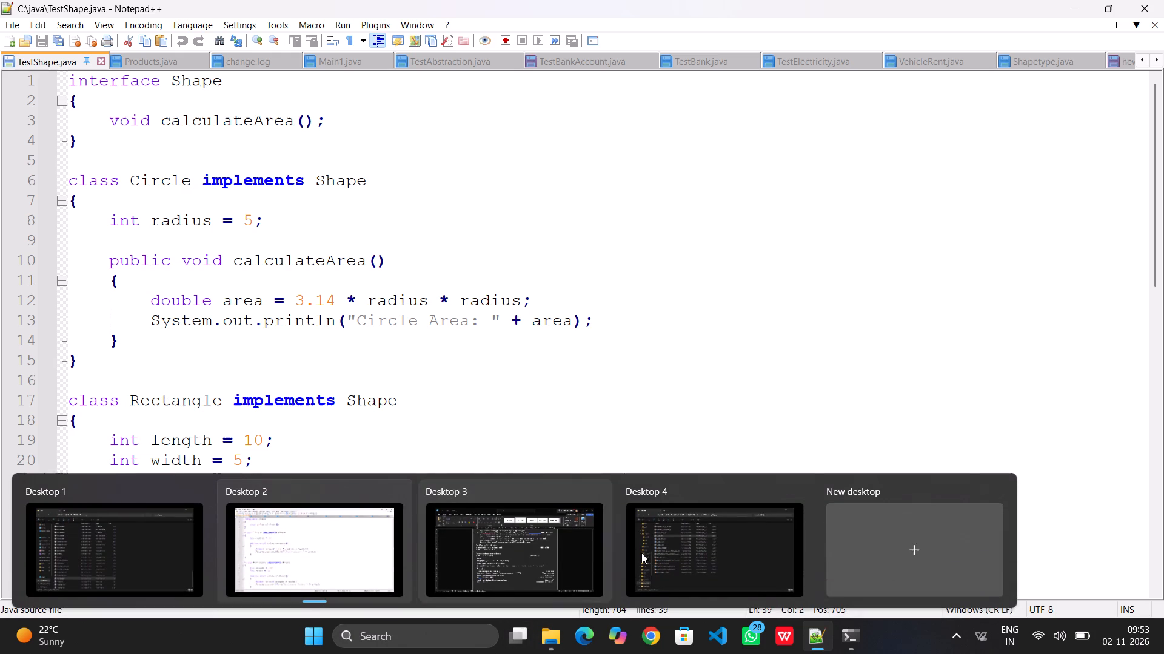
# Check the CV's certificates section in Word on Desktop 3 and return to the top of TestShape.java in Notepad++ on Desktop 2.
pyautogui.click(543, 551)
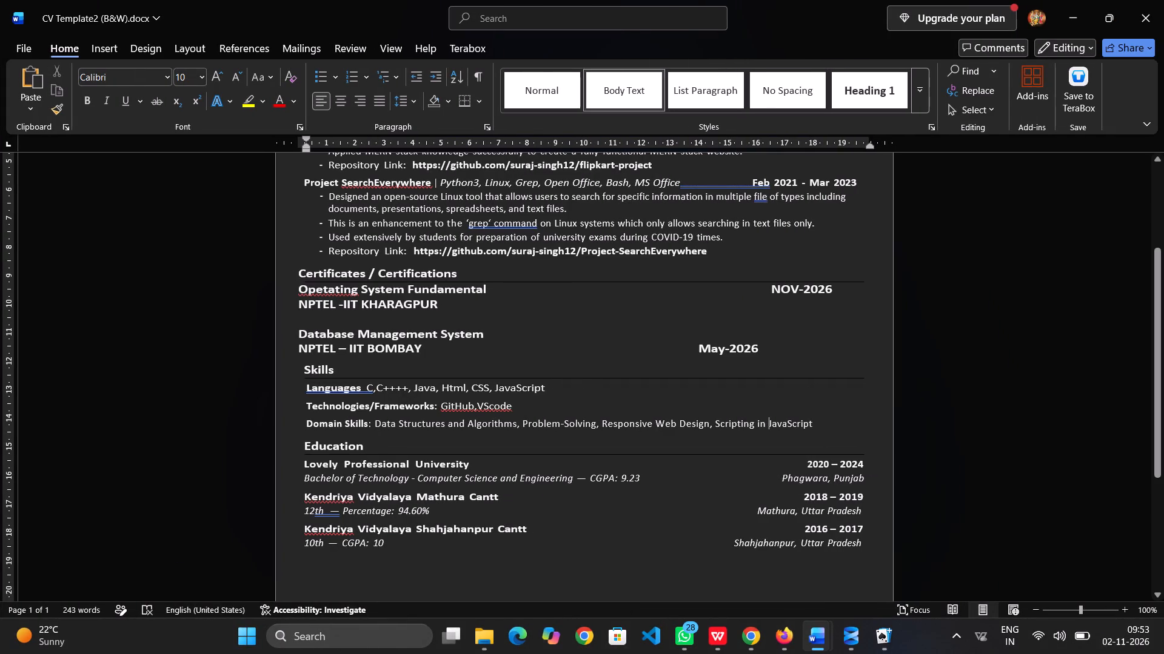
pyautogui.click(430, 349)
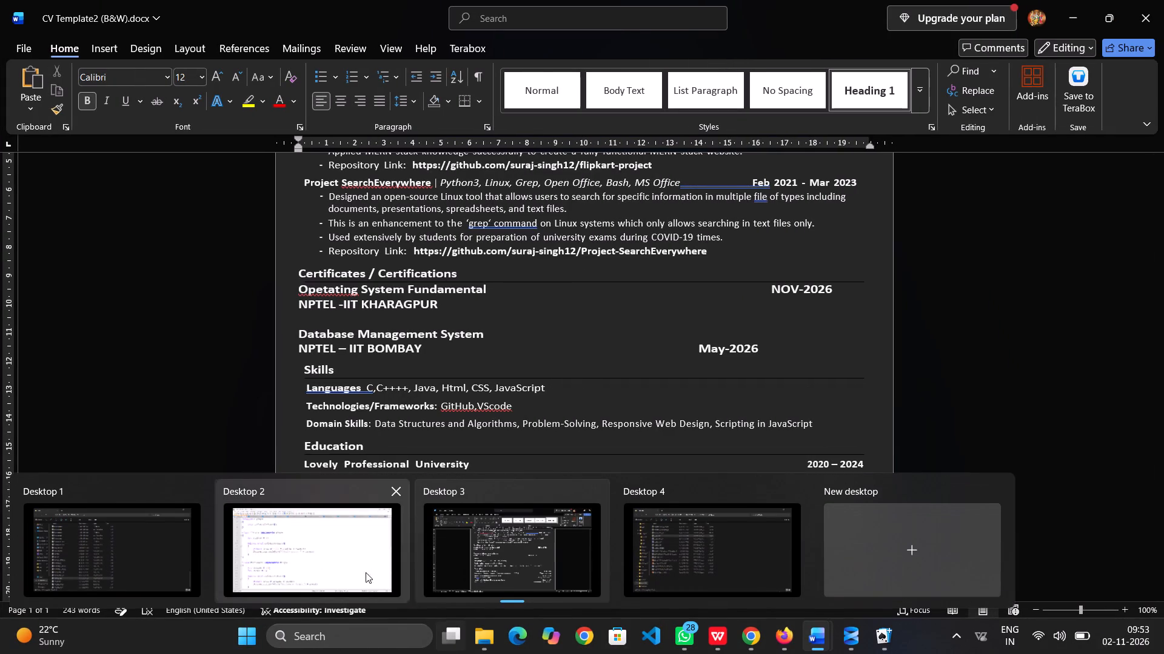
pyautogui.click(347, 566)
pyautogui.scroll(1, 475, 299)
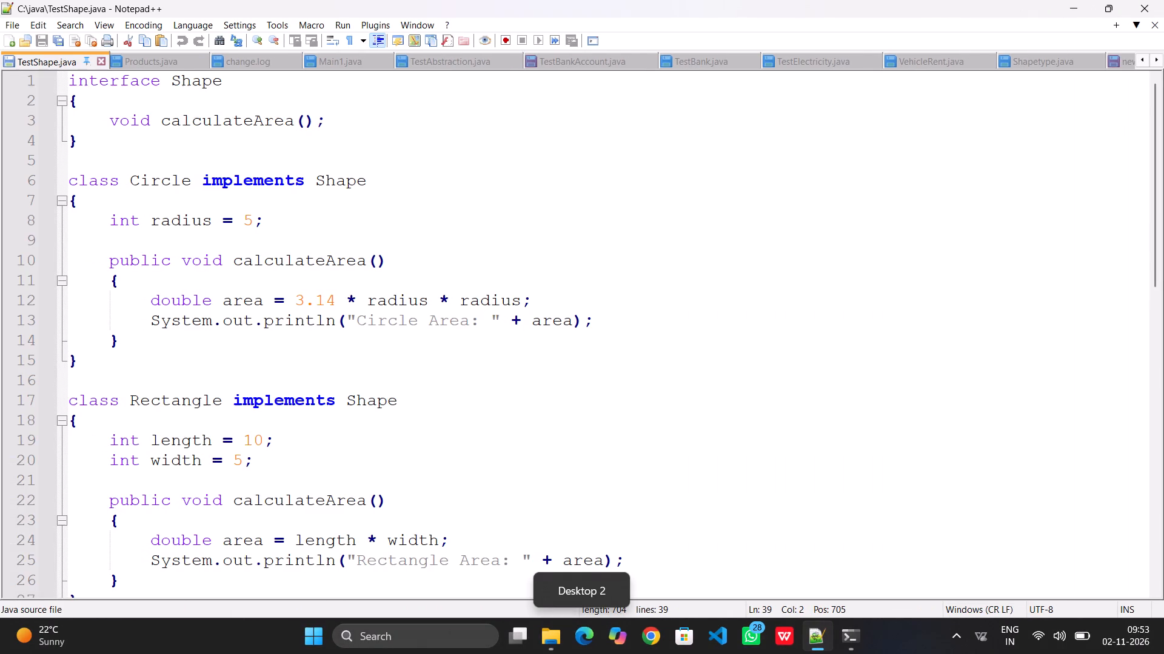
pyautogui.scroll(2, 475, 299)
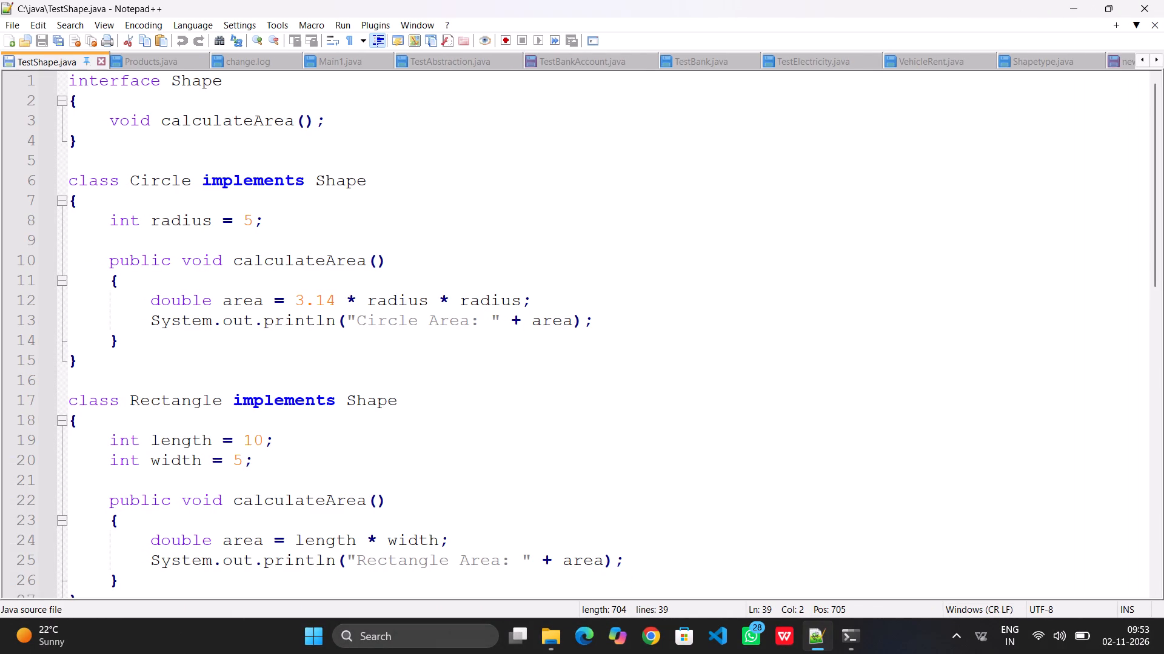